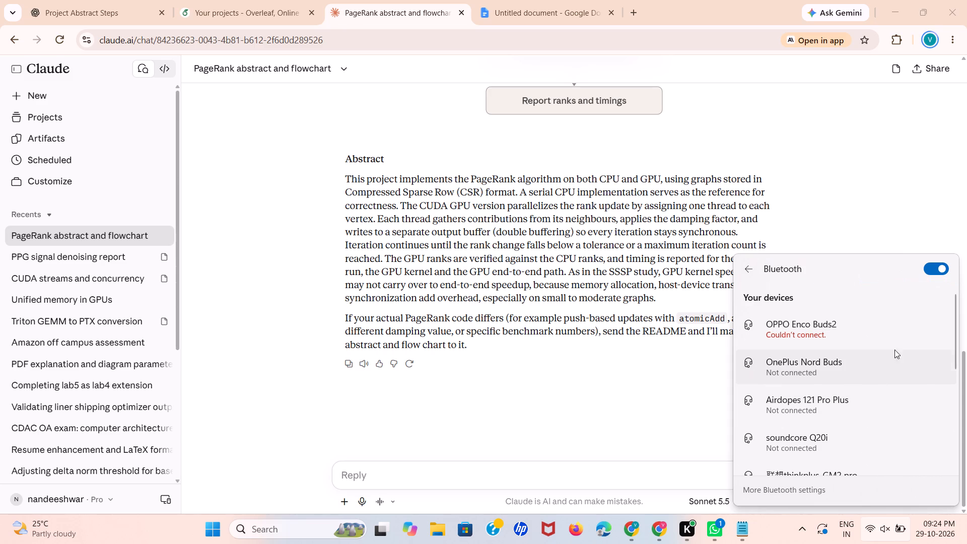
left_click(839, 338)
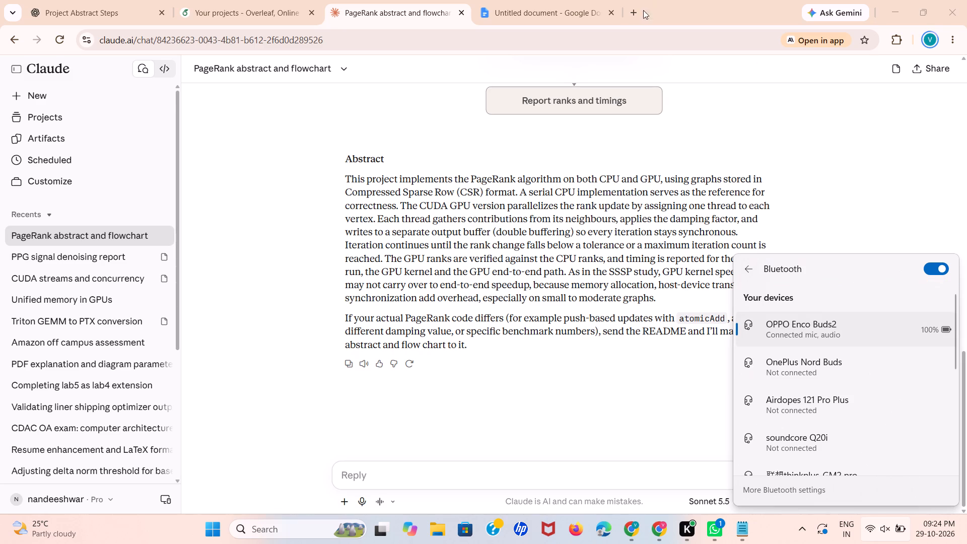
Open YouTube in a new browser tab and play the Kedarnath (Extended) mix, declining the family plan offer and skipping the ad.
left_click(626, 16)
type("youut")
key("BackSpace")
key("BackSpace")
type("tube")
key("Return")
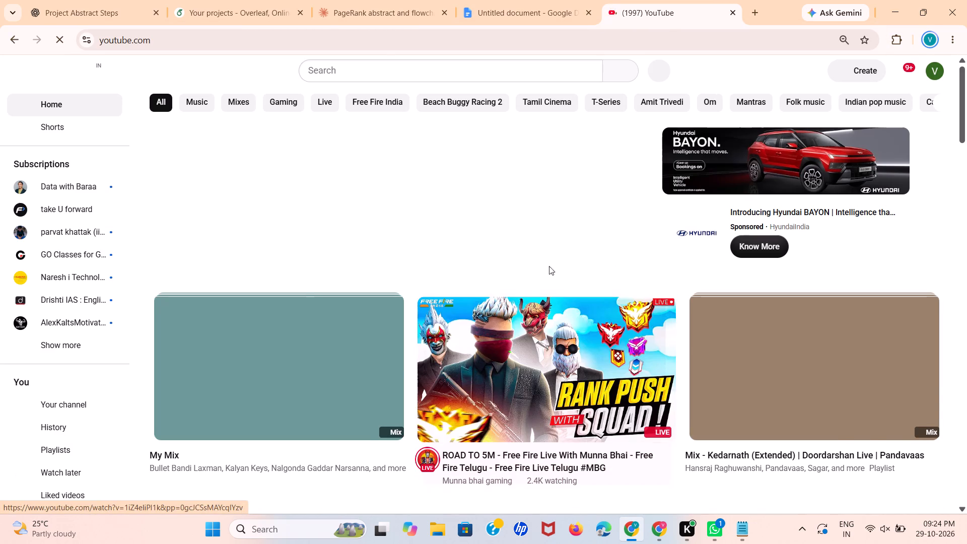
left_click(753, 375)
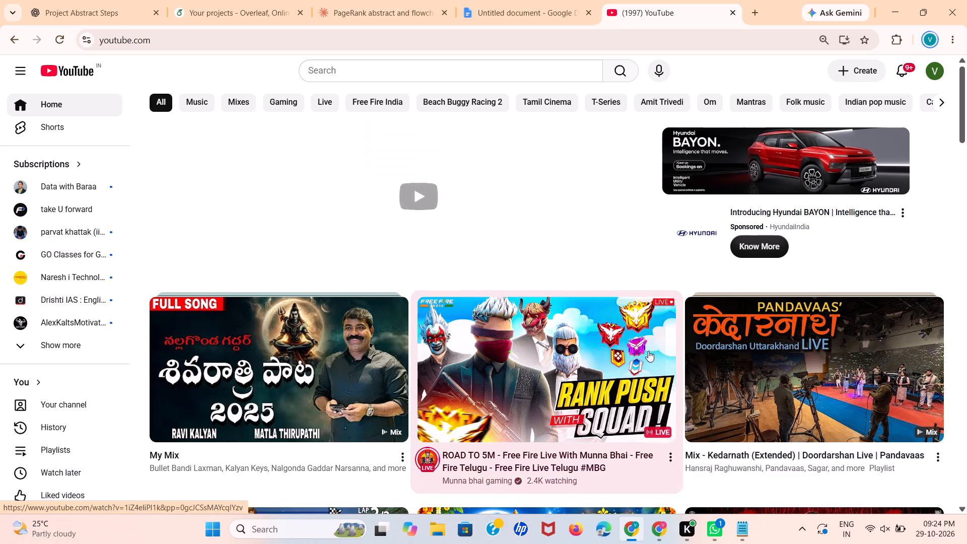
left_click(762, 372)
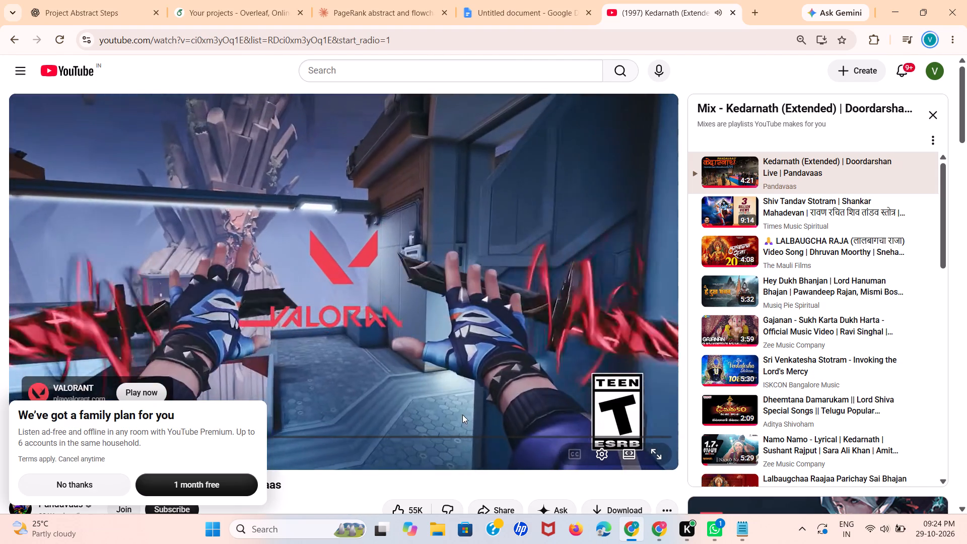
left_click(85, 484)
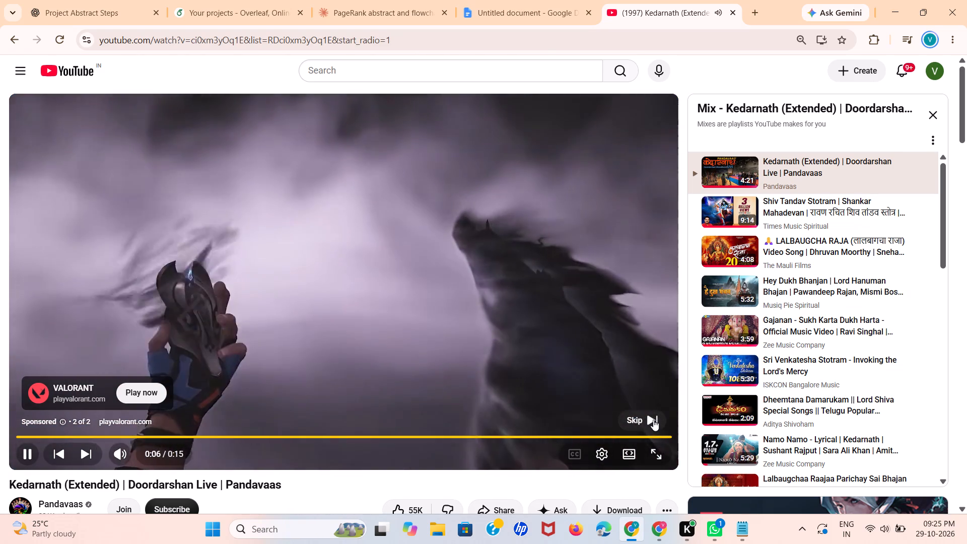
left_click(653, 420)
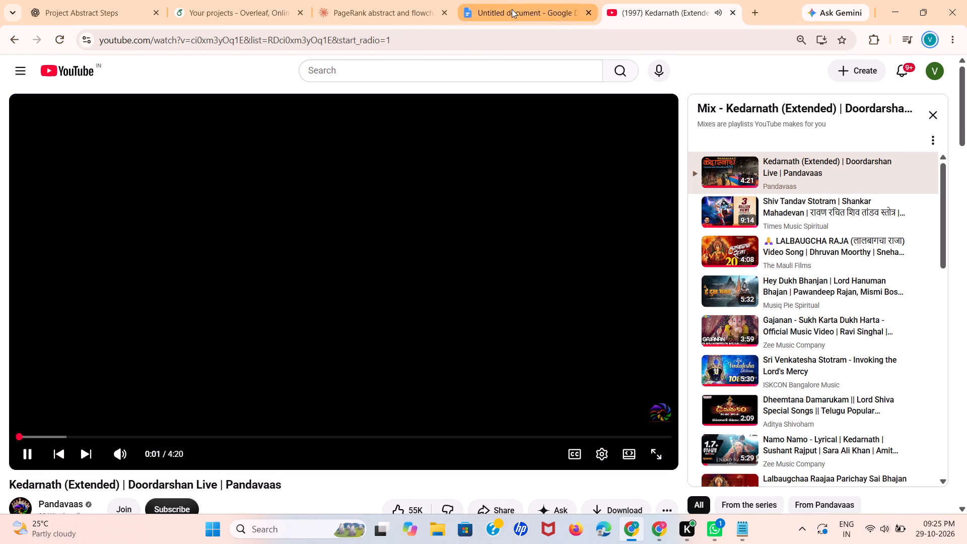
Switch to the untitled Google Docs document and dismiss the template chooser.
left_click(512, 9)
scroll(565, 222, "up", 7)
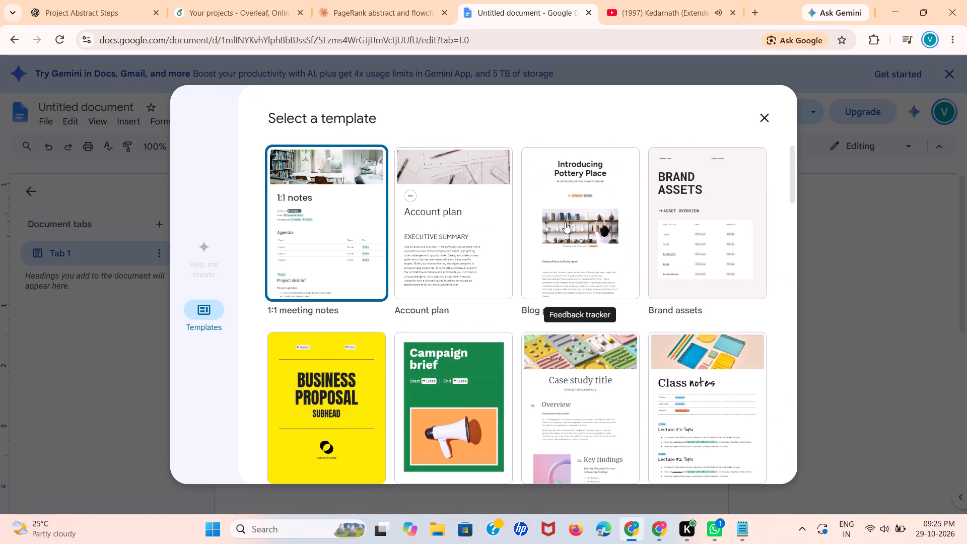
left_click(775, 117)
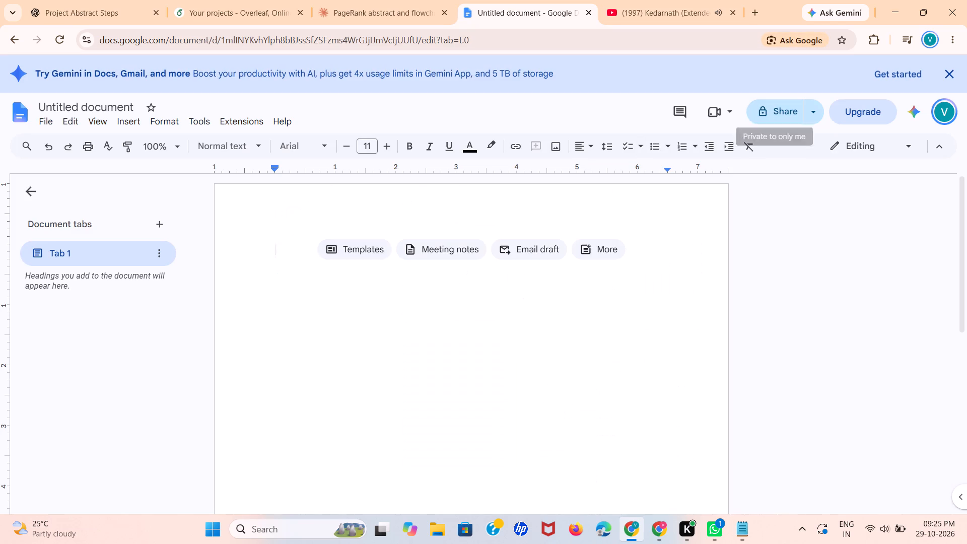
Enter the title "GPU-Programming Project Abstract" on the first line of the blank document.
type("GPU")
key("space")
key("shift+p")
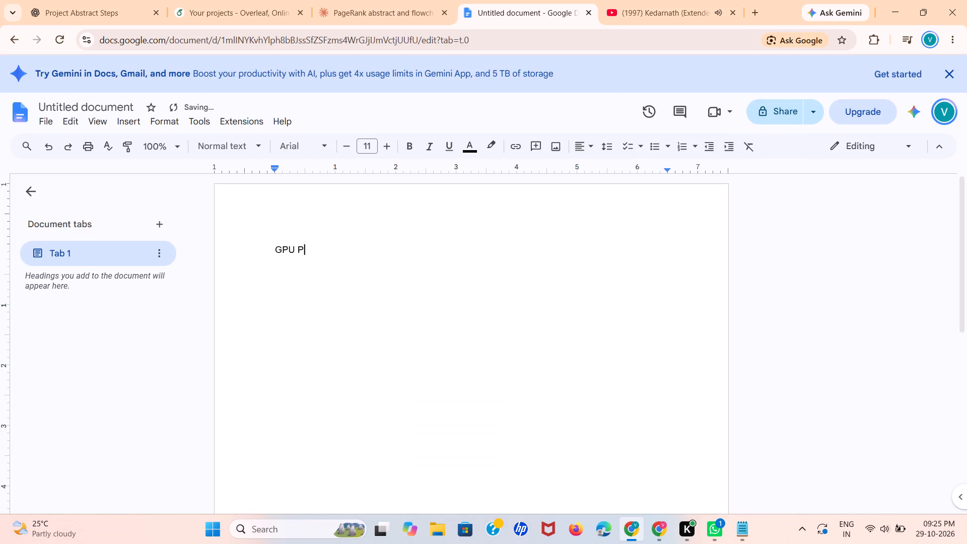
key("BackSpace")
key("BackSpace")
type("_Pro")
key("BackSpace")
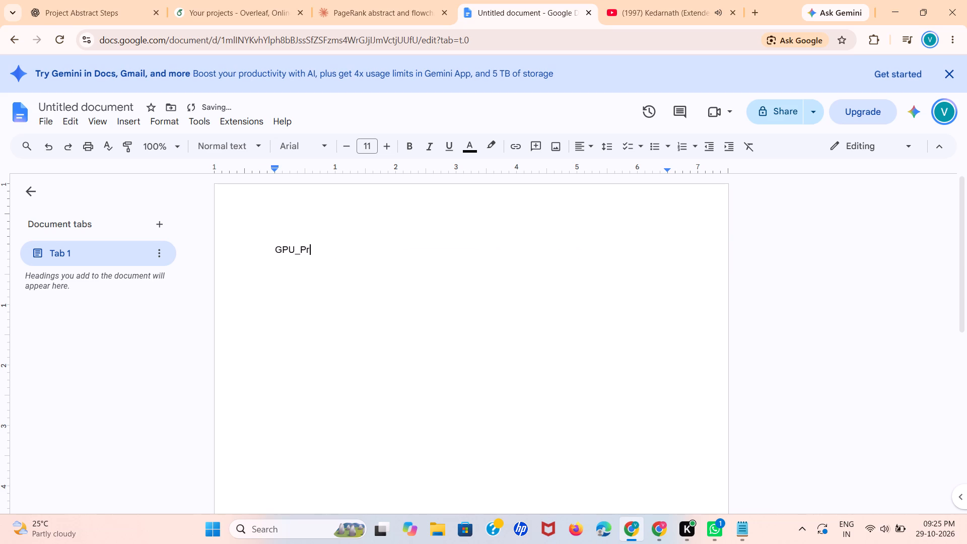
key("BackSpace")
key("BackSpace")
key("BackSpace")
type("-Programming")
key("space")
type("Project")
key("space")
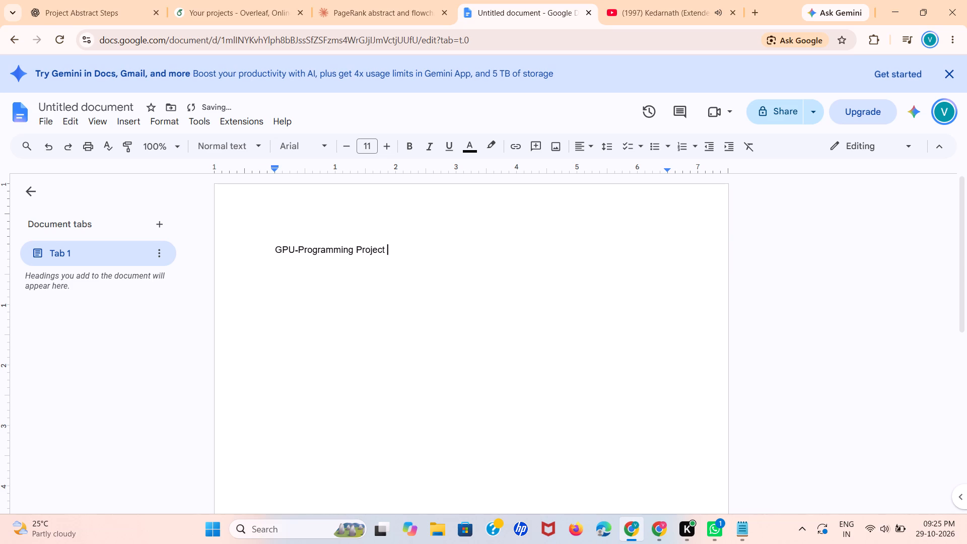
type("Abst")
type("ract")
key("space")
Set the font size of the whole title line to 22.
left_click_drag(463, 248, 419, 253)
left_click_drag(419, 253, 257, 240)
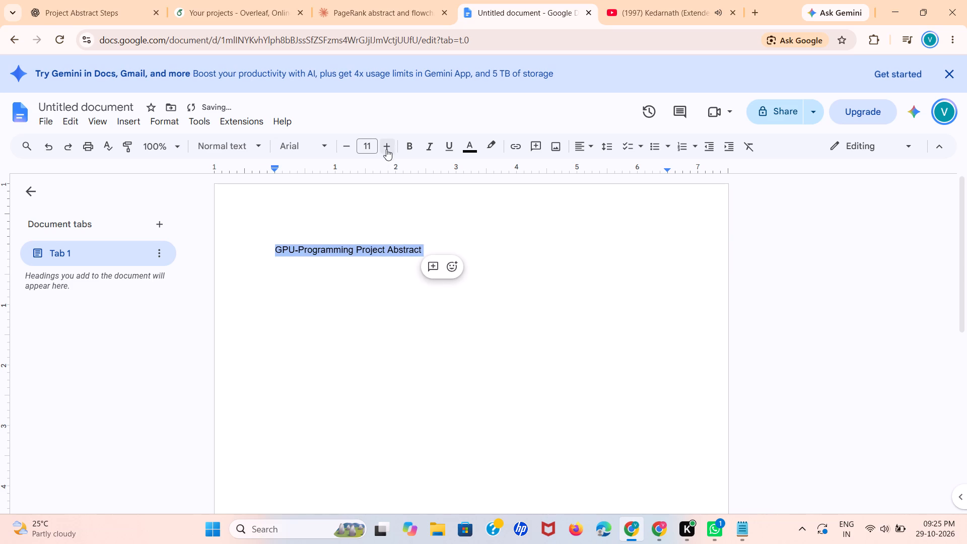
triple_click(386, 147)
triple_click(386, 147)
triple_click(386, 147)
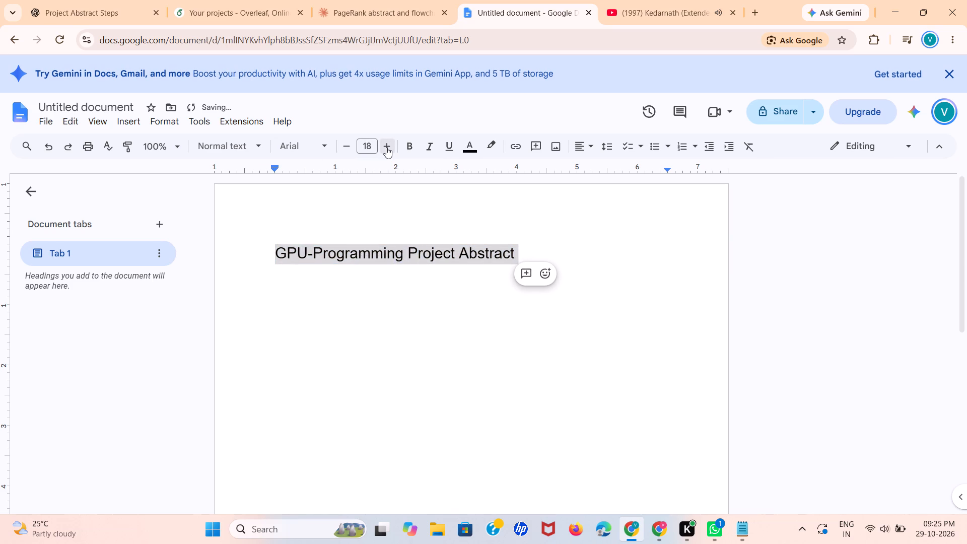
left_click(386, 147)
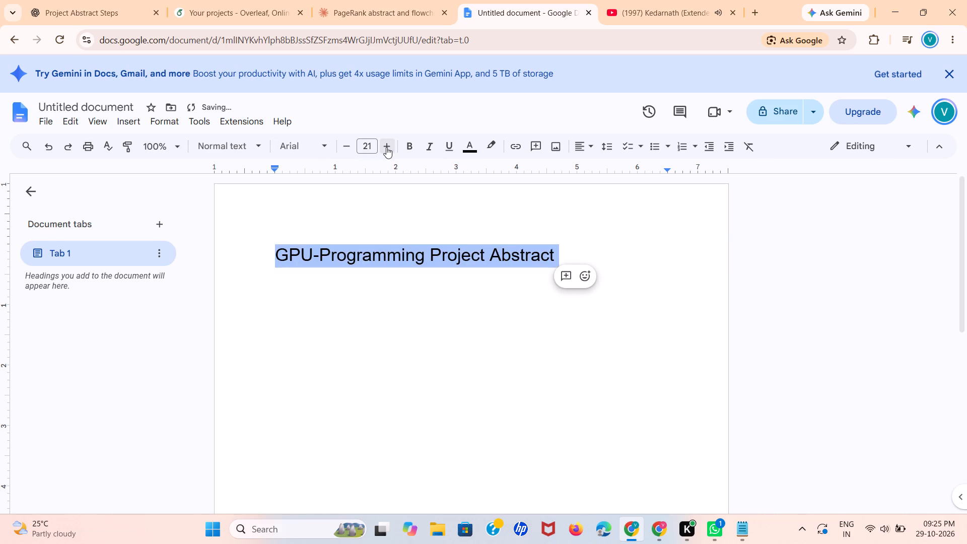
left_click(386, 147)
left_click(377, 297)
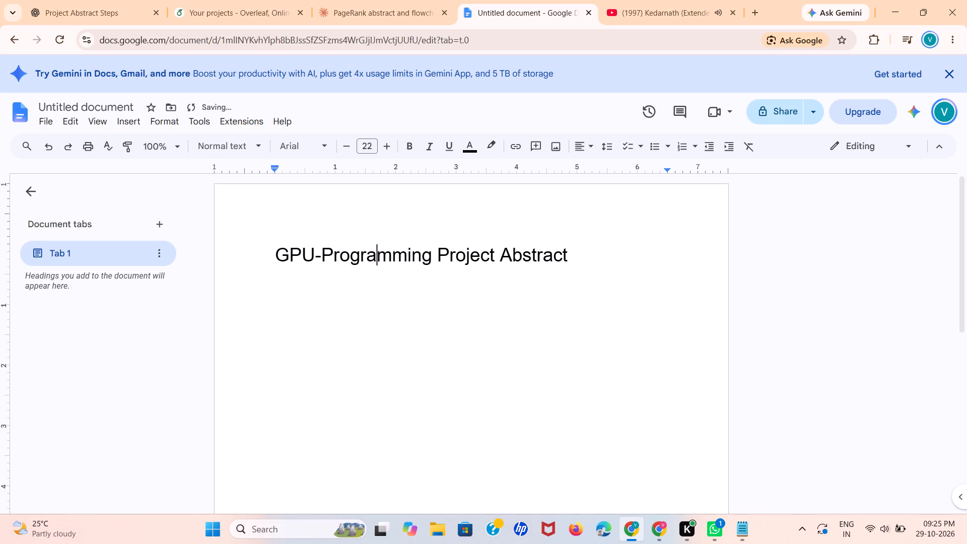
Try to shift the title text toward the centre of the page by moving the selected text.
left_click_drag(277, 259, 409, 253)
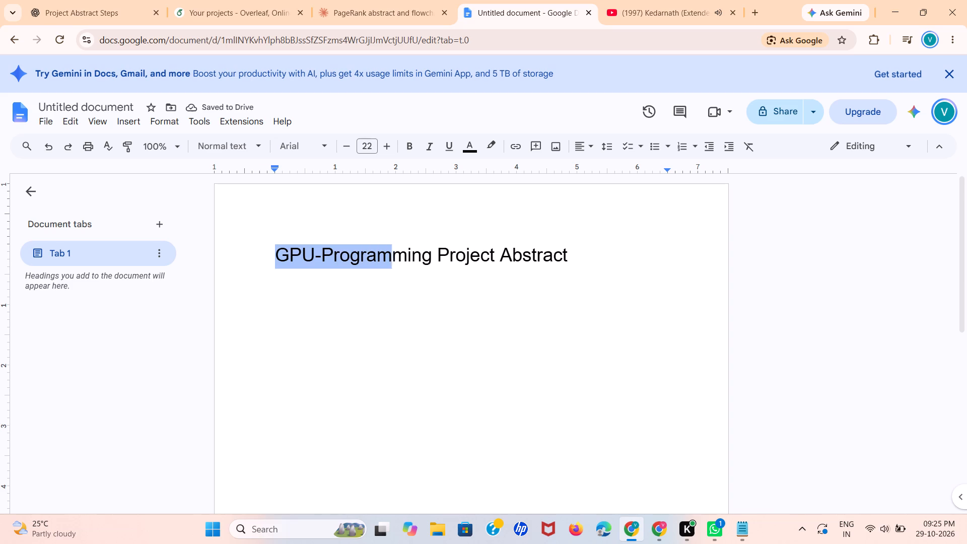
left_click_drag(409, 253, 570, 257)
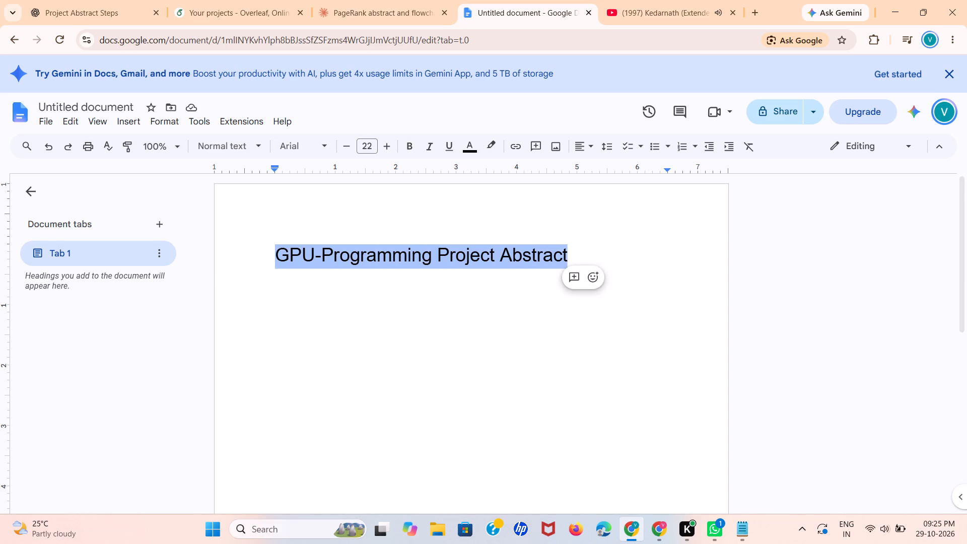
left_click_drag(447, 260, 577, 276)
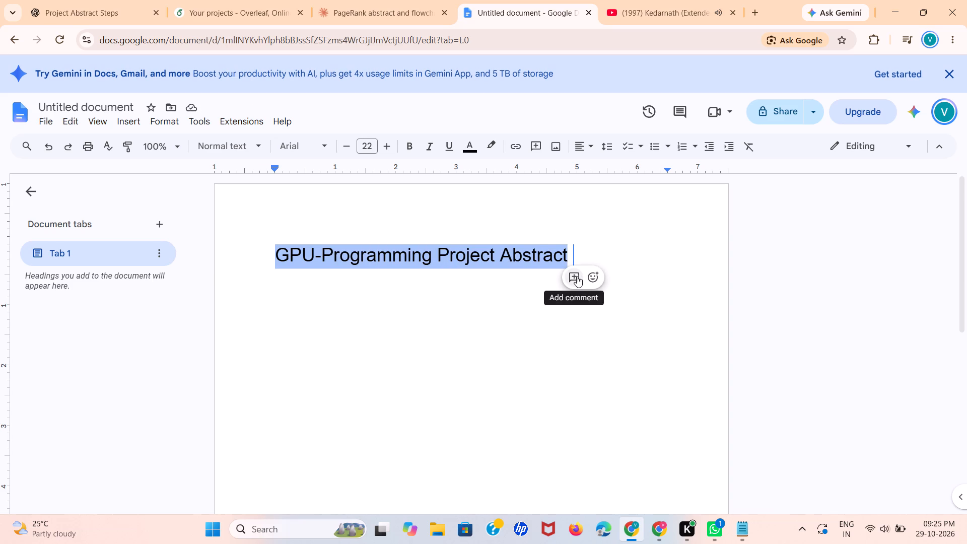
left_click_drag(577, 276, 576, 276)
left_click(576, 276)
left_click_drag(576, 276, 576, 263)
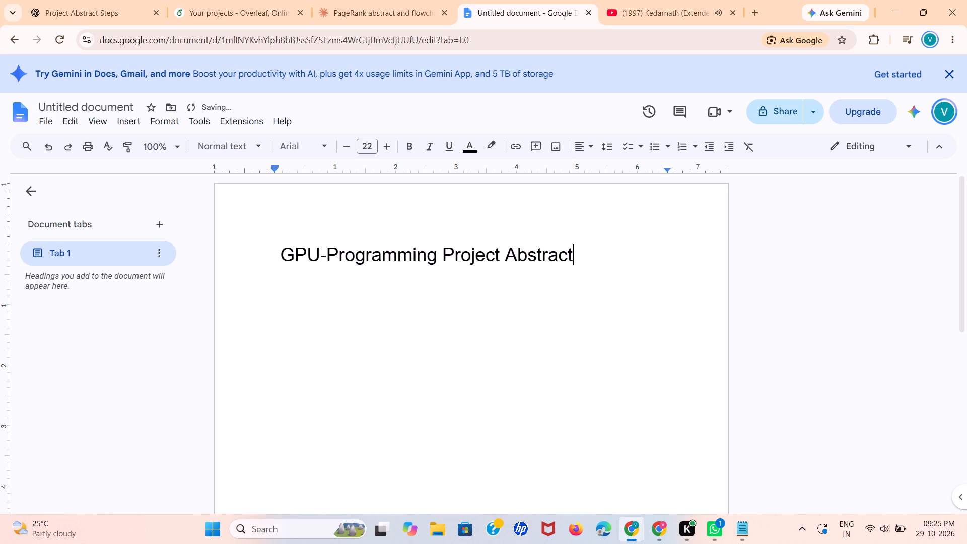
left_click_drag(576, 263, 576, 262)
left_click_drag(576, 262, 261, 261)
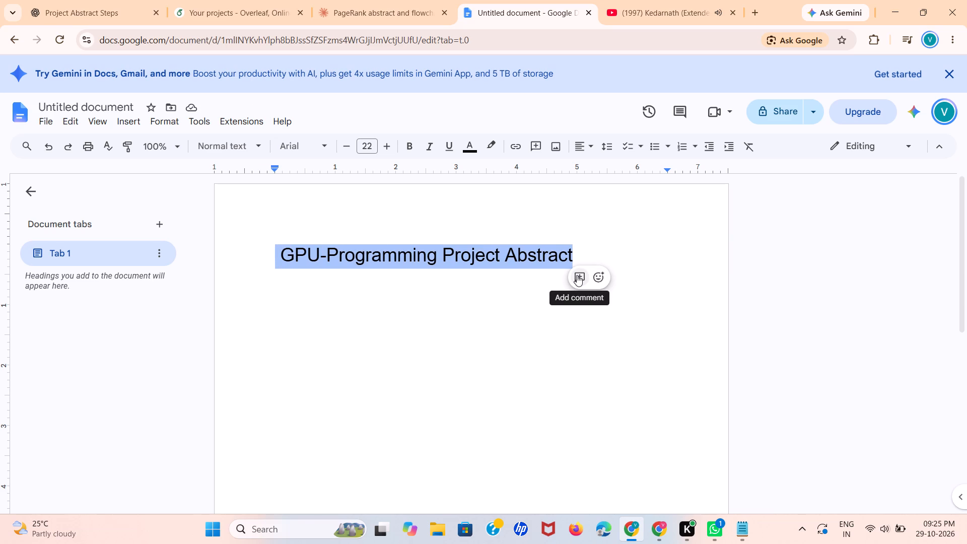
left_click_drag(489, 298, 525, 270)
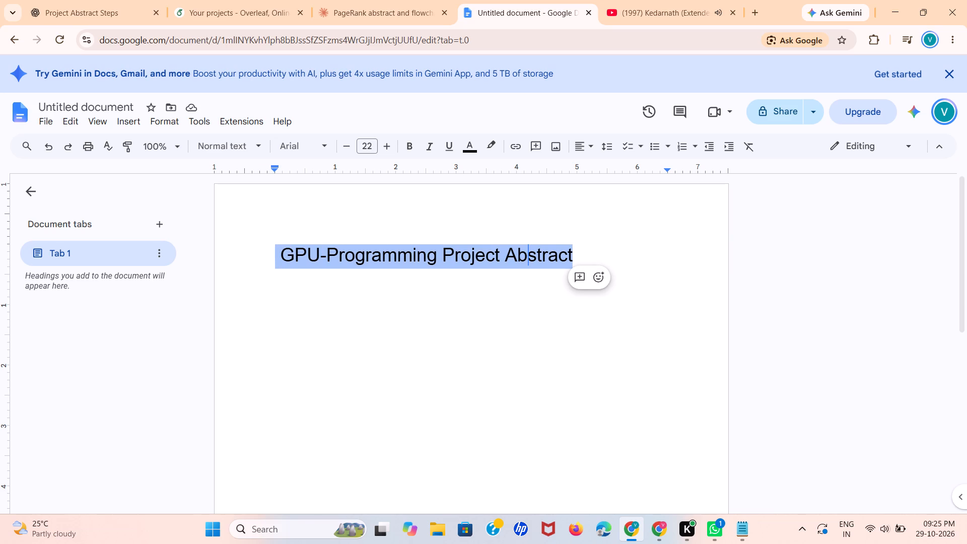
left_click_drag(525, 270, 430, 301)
Indent the title line with four leading spaces.
left_click(276, 246)
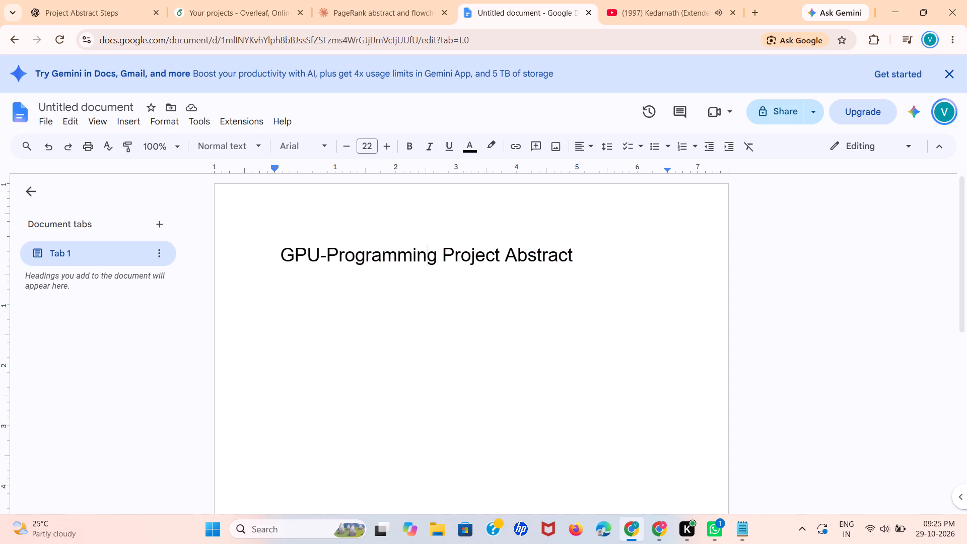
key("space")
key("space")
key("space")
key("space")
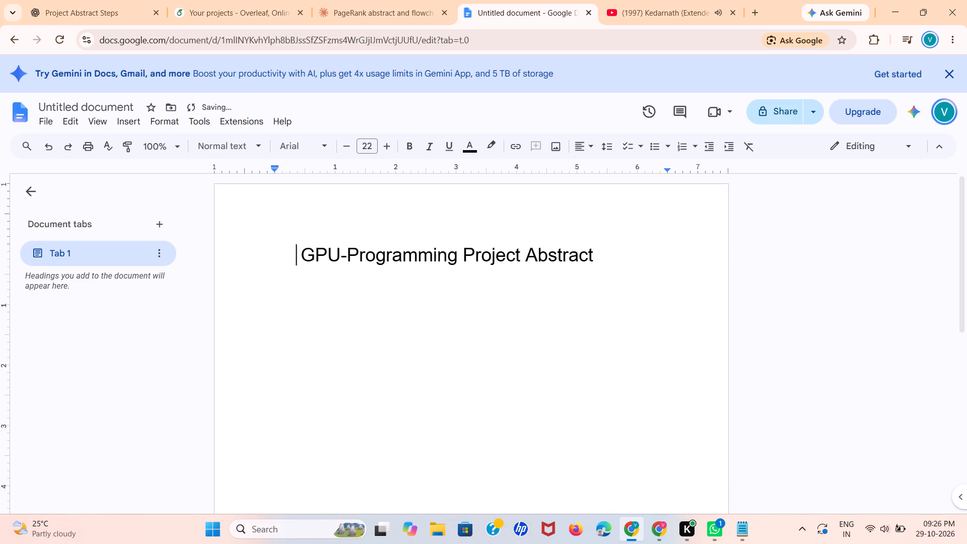
key("Right")
key("BackSpace")
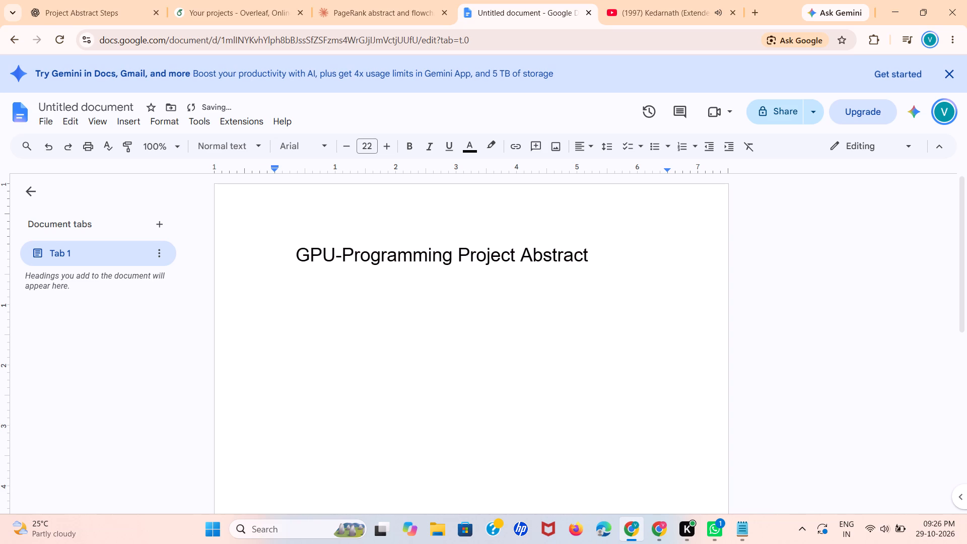
Start a new line below the title and set its font size to 16.
left_click(595, 245)
key("Return")
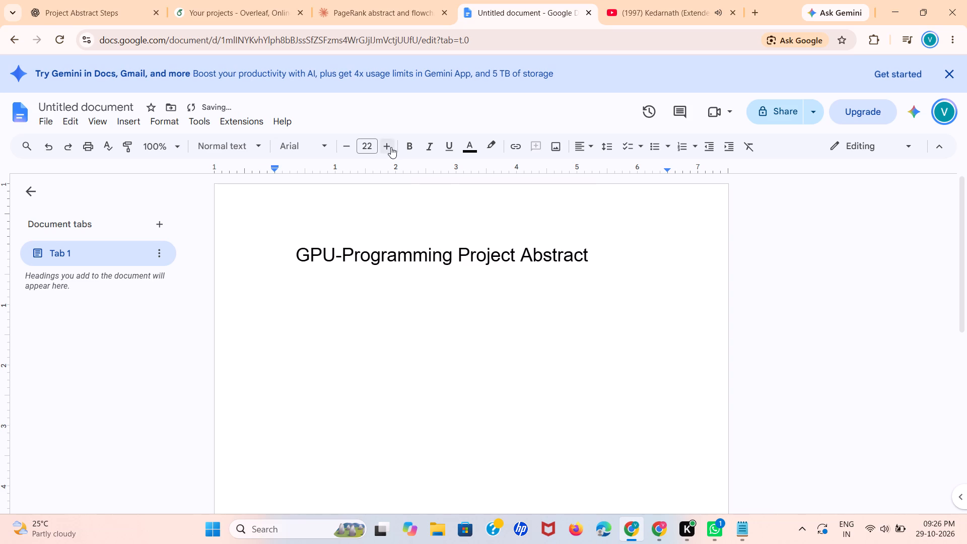
left_click(344, 150)
triple_click(344, 150)
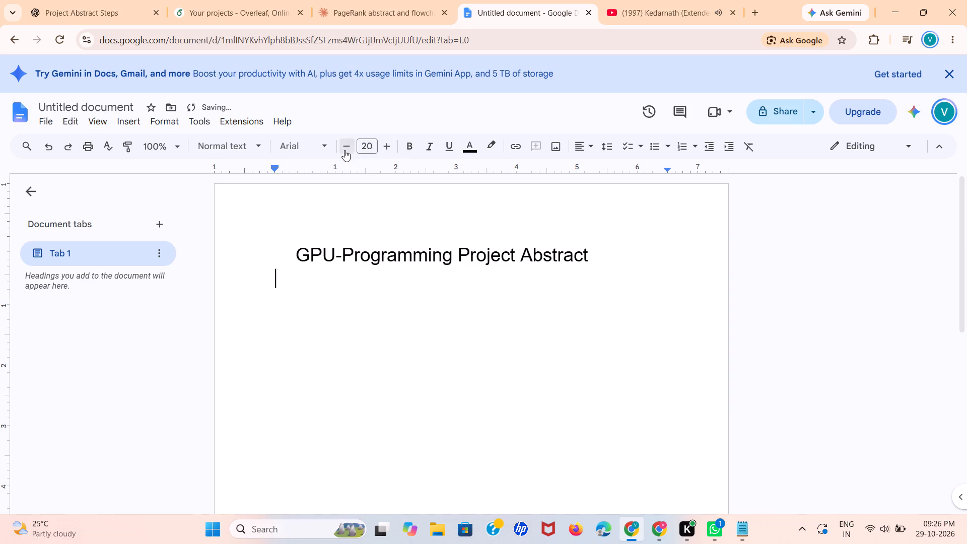
left_click(344, 150)
left_click(344, 150)
Write the label "Group Members:" on the line below the title.
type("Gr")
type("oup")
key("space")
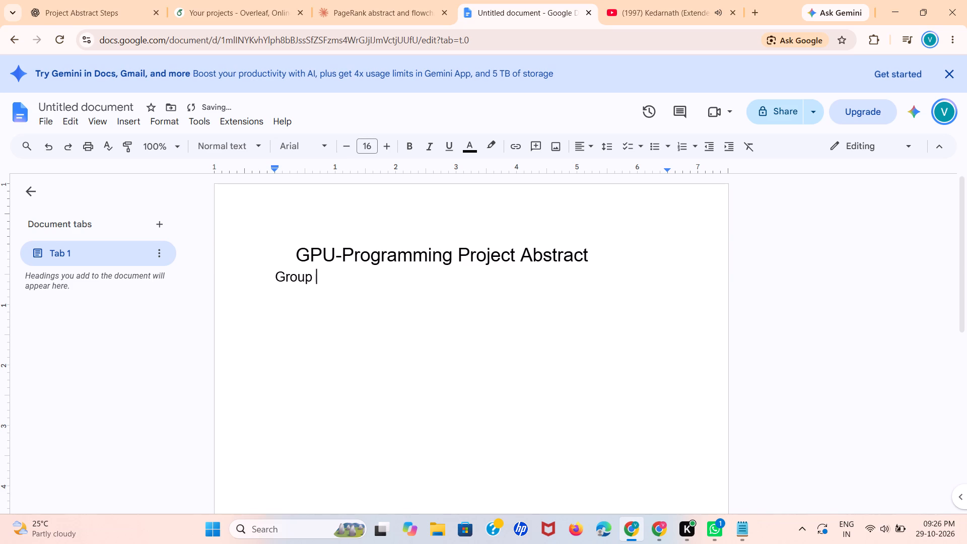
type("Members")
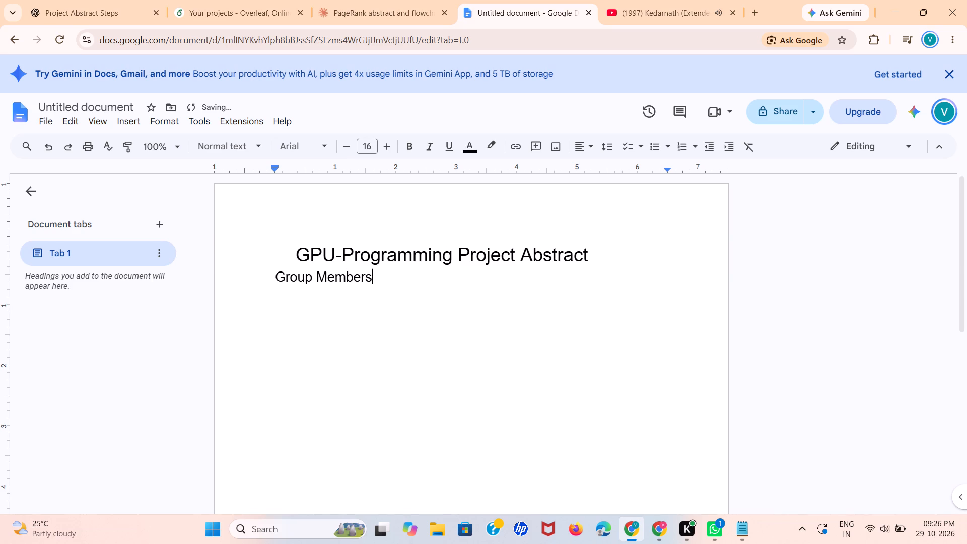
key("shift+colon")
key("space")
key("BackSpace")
Set the font size of the whole "Group Members:" line to 14.
left_click_drag(380, 278, 281, 285)
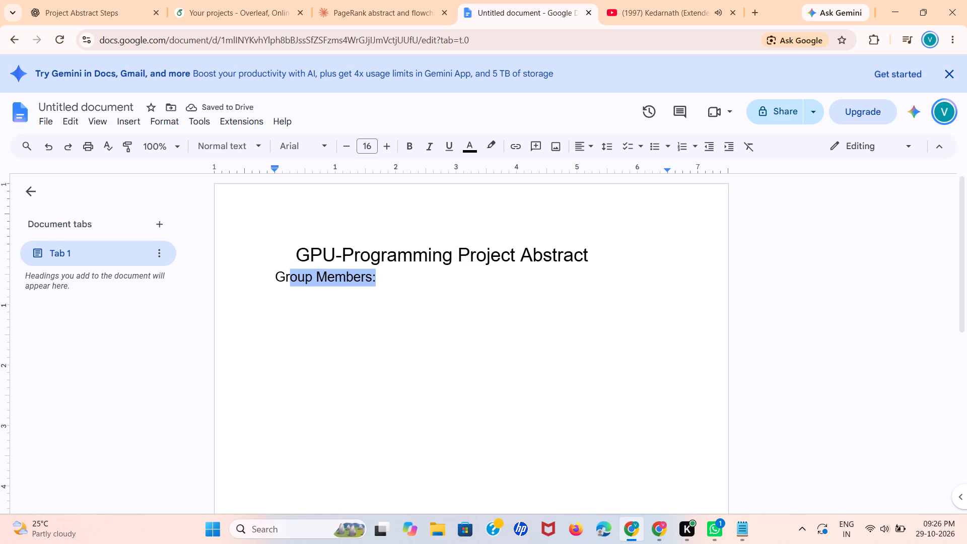
left_click_drag(281, 285, 273, 283)
left_click(348, 146)
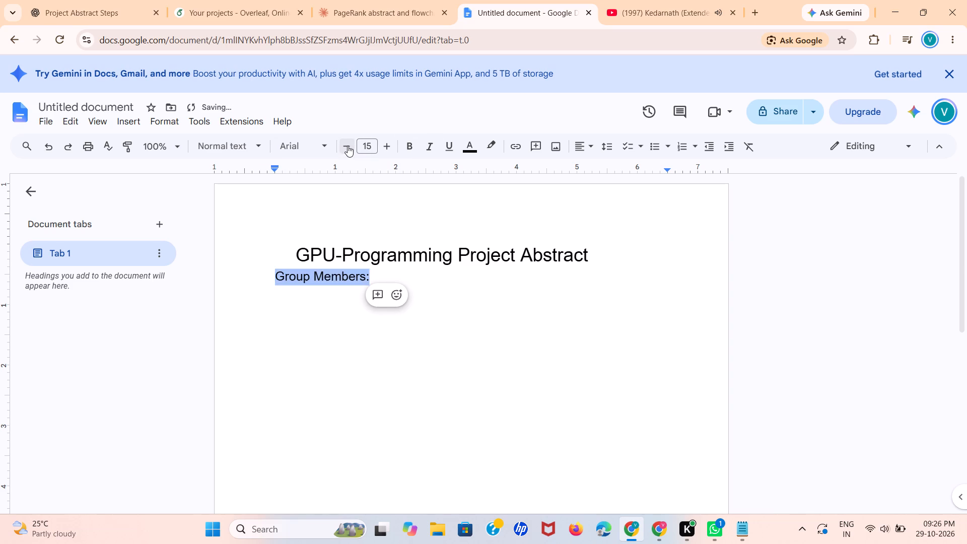
double_click(348, 146)
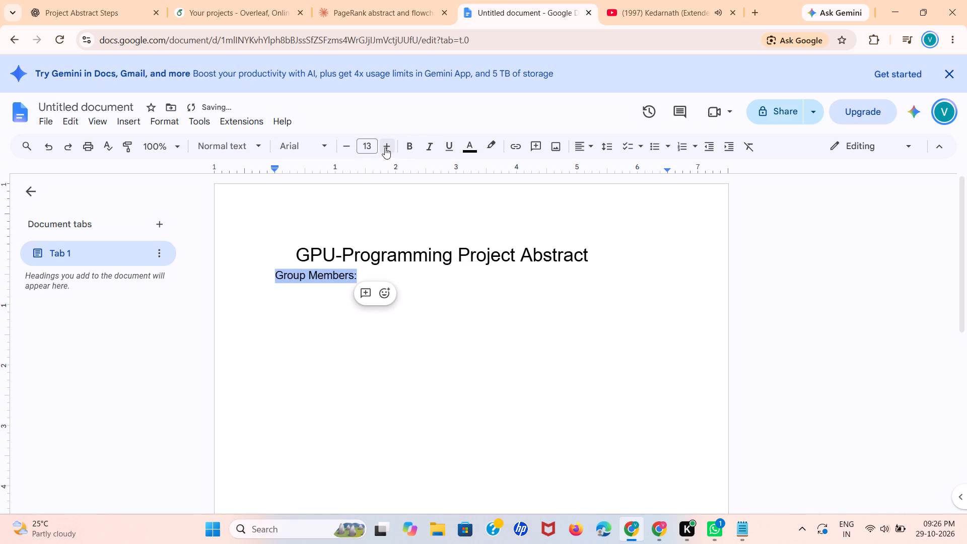
left_click(385, 148)
left_click(391, 270)
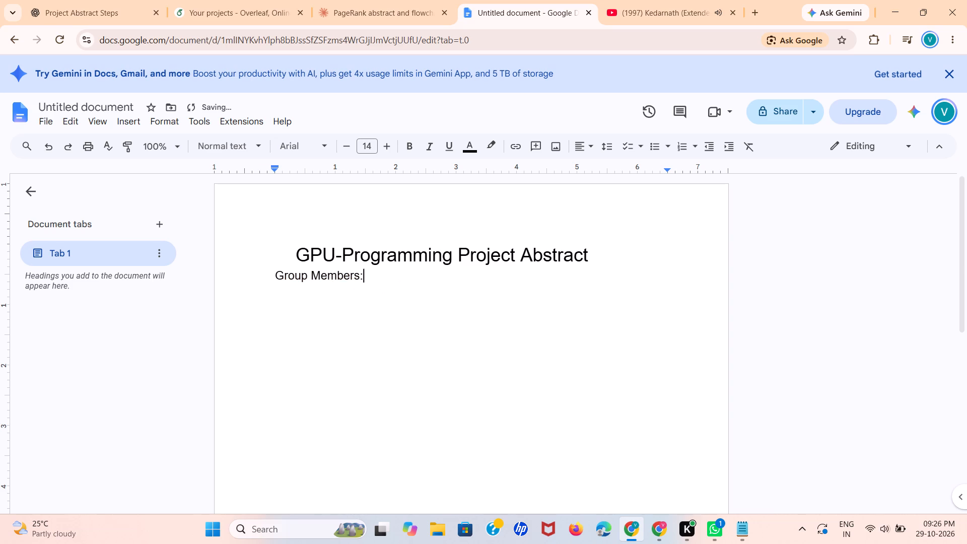
Add a tab-indented line under "Group Members:" with the first member's name, a hyphen and their ID number.
key("Return")
key("Tab")
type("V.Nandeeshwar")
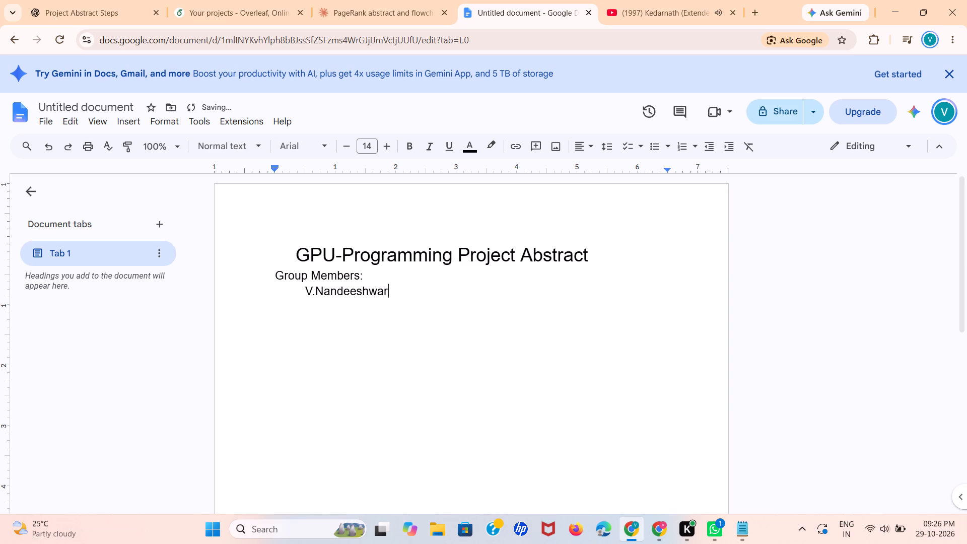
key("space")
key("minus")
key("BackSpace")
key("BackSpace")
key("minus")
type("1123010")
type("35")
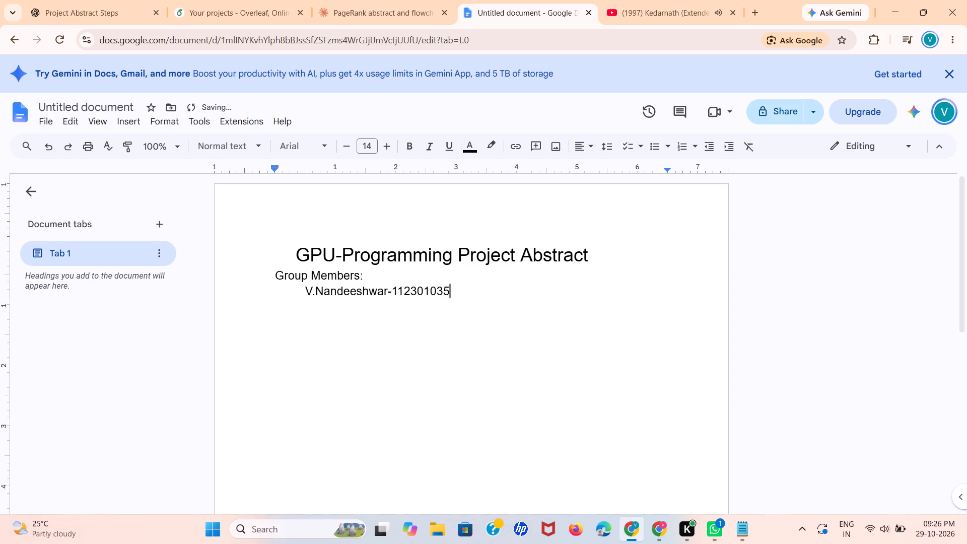
Rearrange the first member's line so the ID number comes first, followed by a hyphen and the member's name.
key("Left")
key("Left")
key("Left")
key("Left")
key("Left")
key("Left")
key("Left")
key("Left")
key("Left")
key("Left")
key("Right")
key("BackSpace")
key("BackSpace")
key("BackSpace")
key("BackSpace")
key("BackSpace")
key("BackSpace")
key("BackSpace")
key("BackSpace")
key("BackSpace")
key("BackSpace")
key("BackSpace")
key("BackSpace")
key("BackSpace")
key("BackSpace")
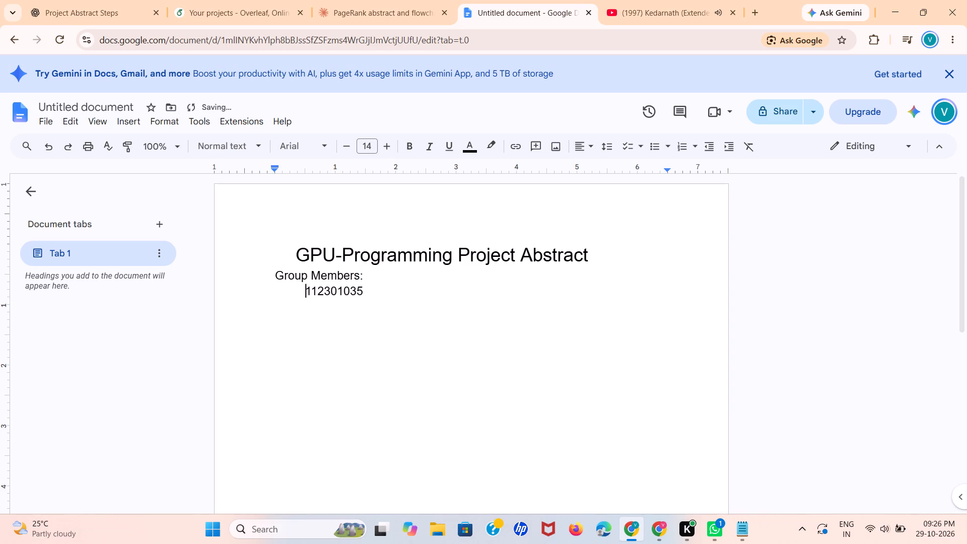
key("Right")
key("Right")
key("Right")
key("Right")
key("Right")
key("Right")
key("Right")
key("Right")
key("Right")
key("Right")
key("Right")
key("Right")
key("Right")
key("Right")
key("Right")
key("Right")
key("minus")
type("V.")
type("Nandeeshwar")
Add a tab-indented line for the second group member with their ID number, a hyphen and their name.
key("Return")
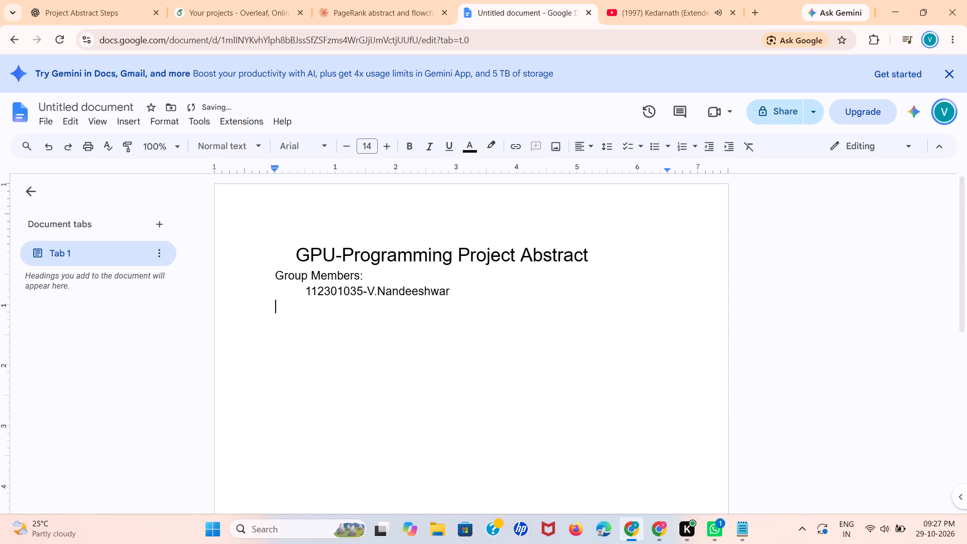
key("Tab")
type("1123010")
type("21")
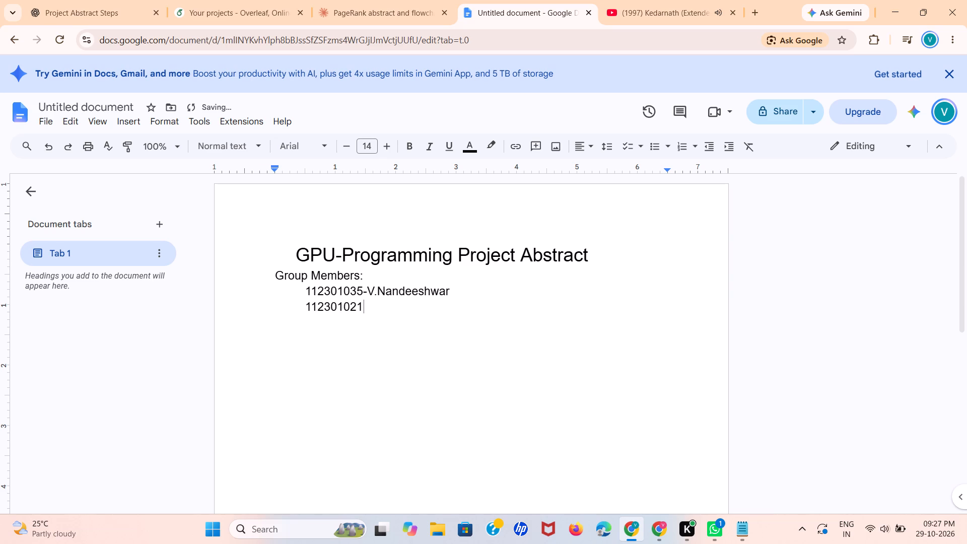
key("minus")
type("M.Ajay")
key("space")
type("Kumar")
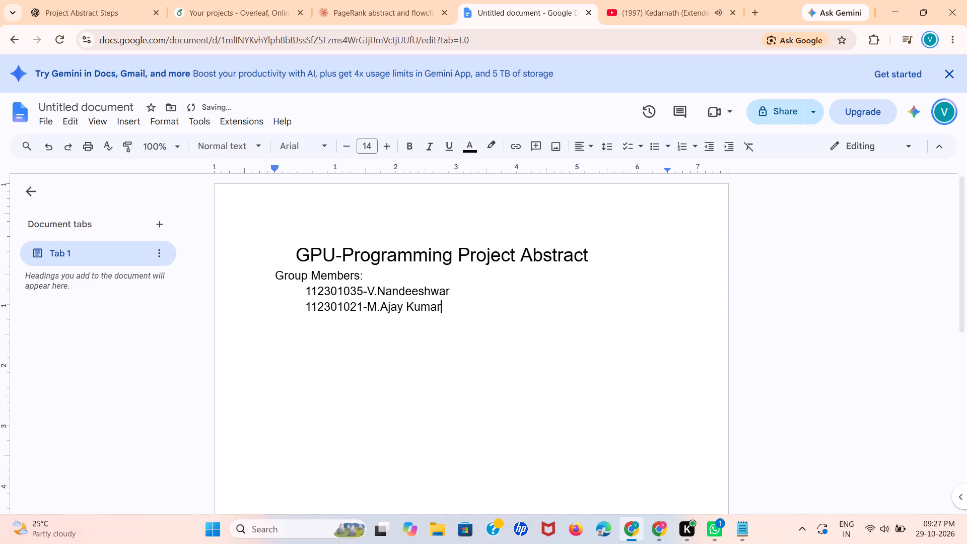
Add a tab-indented line for the third group member with ID number, hyphen and name, making the name's second letter lowercase.
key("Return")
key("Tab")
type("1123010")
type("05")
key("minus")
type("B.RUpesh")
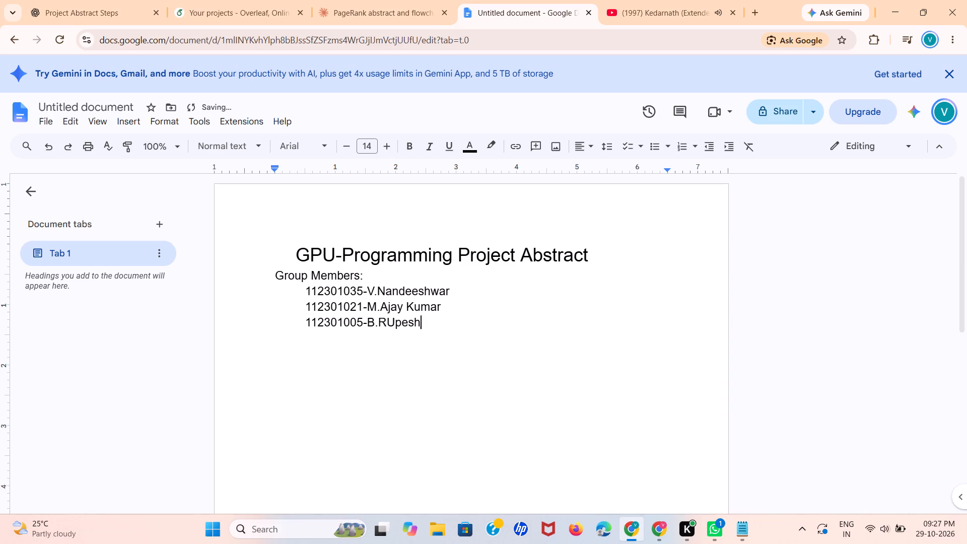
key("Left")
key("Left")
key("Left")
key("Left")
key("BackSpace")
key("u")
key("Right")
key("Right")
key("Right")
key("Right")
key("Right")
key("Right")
Add a tab-indented line for the fourth member holding only the shared ID prefix, followed by an empty line.
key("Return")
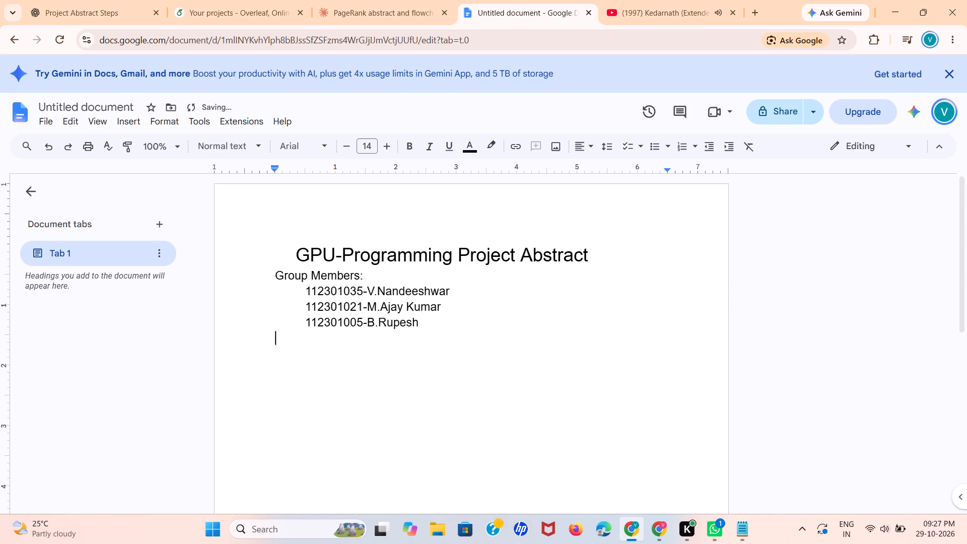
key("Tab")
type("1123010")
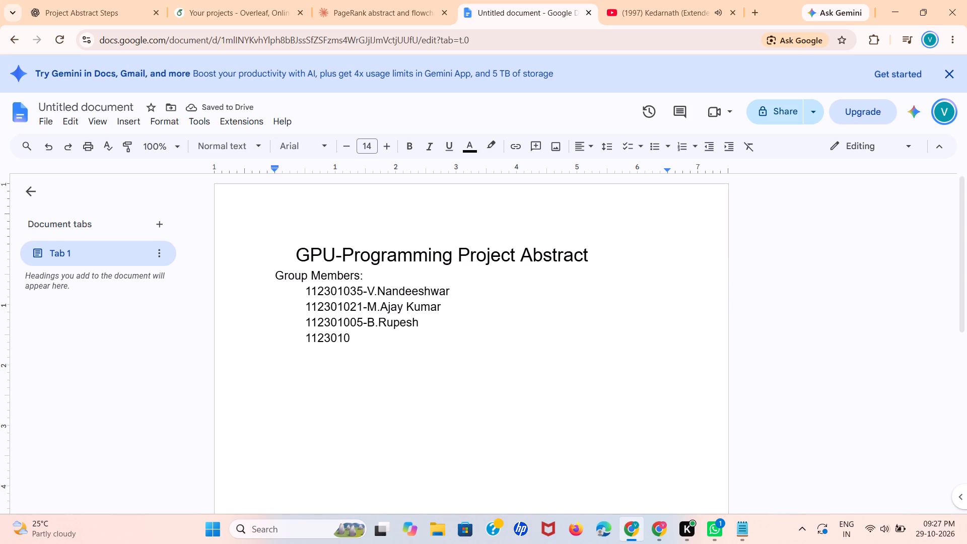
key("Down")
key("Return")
Change the "Group Members:" heading above the member list to "Group : 14".
scroll(357, 309, "down", 1)
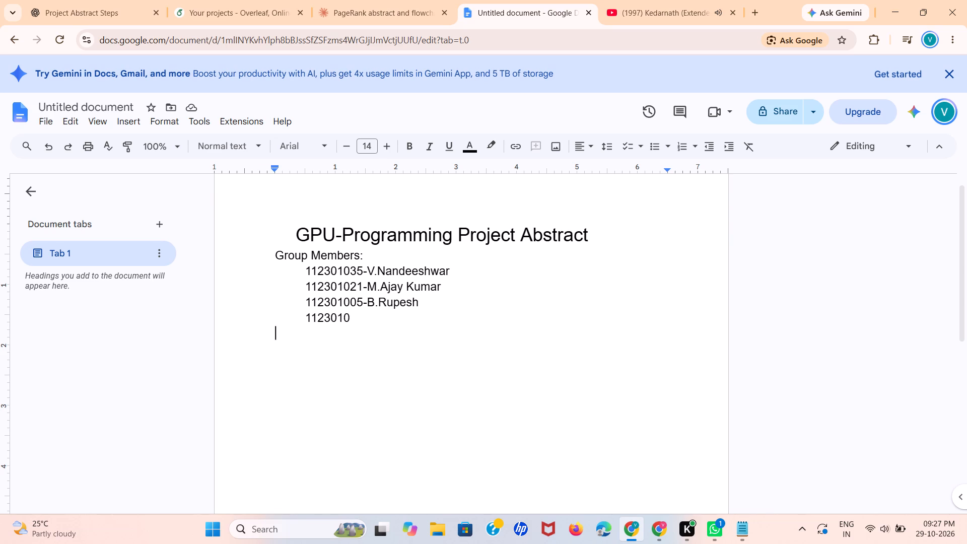
left_click(373, 257)
key("Left")
key("Right")
key("BackSpace")
key("BackSpace")
key("BackSpace")
key("BackSpace")
key("BackSpace")
key("BackSpace")
key("BackSpace")
key("BackSpace")
key("BackSpace")
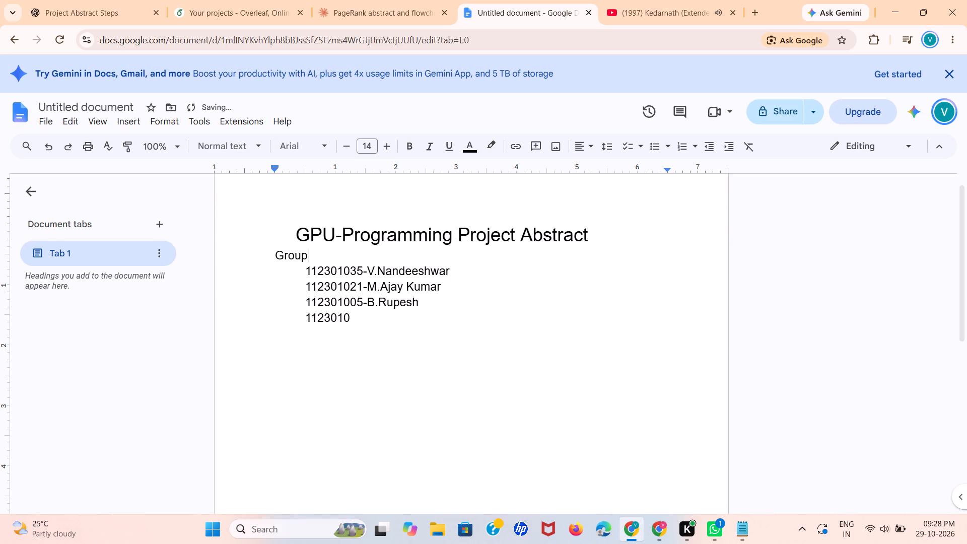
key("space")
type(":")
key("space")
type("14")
Add the label "Title:" on the empty line below the member list.
left_click(312, 343)
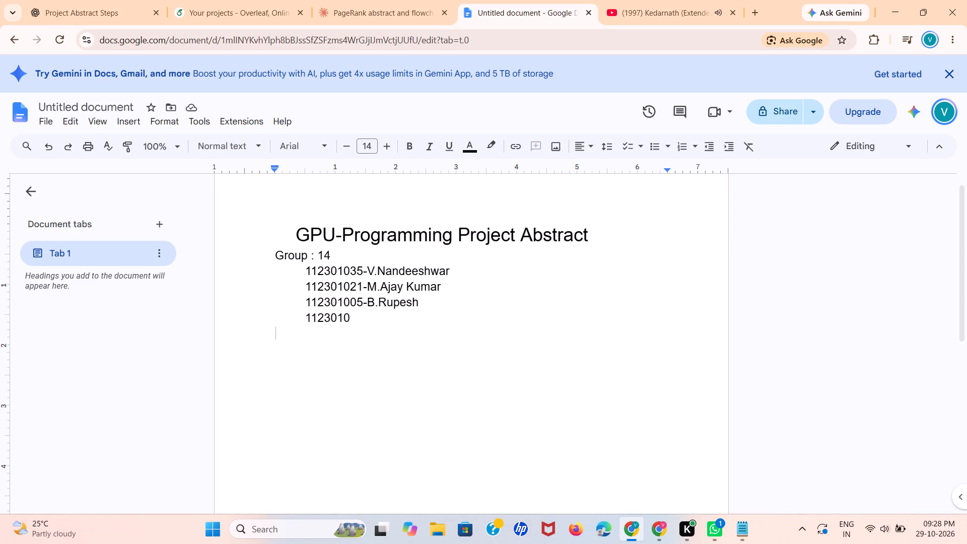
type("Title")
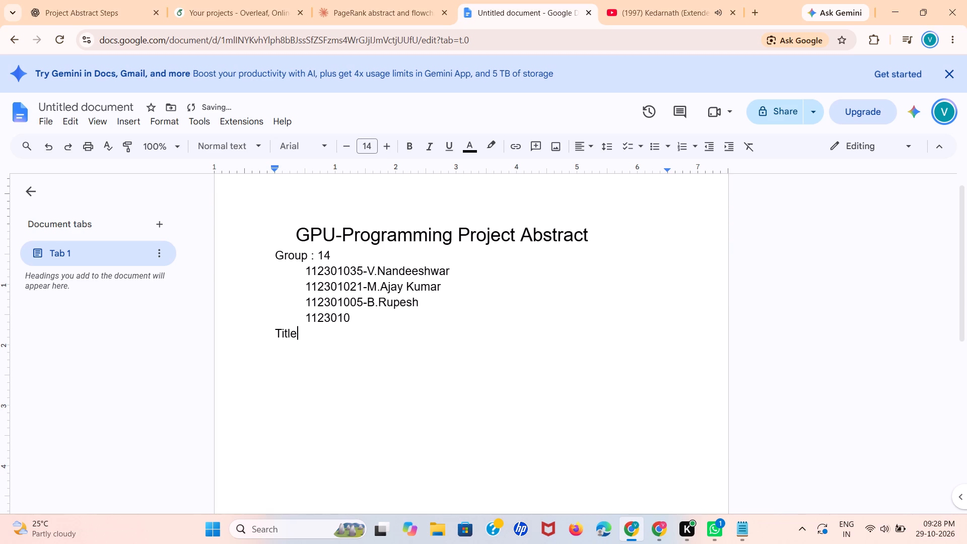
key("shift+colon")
In the other browser window, close the GPU Programming project sheet and check group 14's topic in the CS5658_Project_Group sheet.
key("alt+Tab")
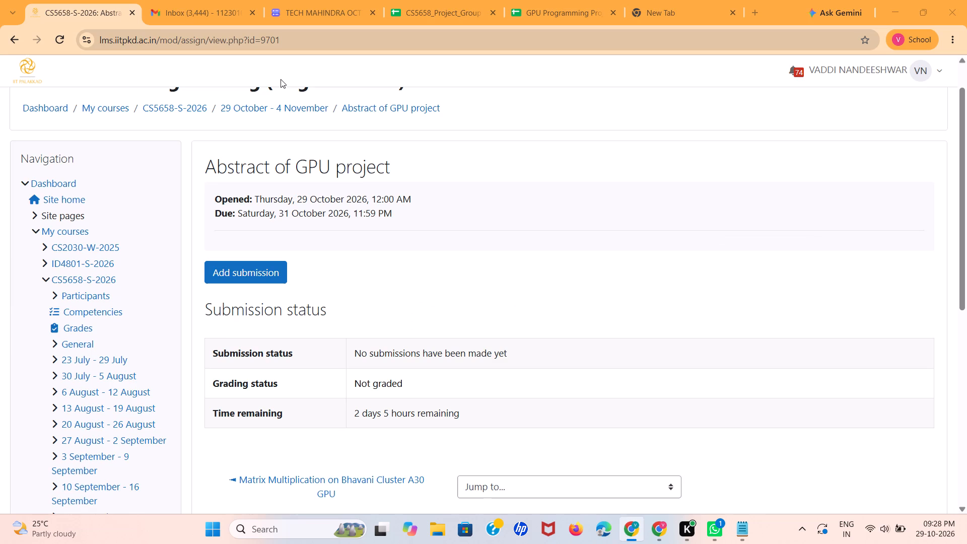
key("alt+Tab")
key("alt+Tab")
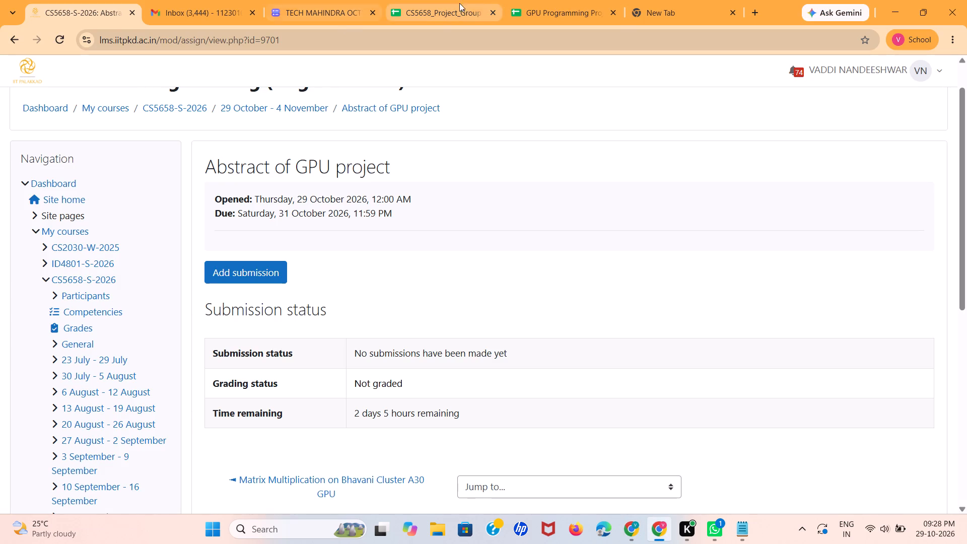
left_click(528, 3)
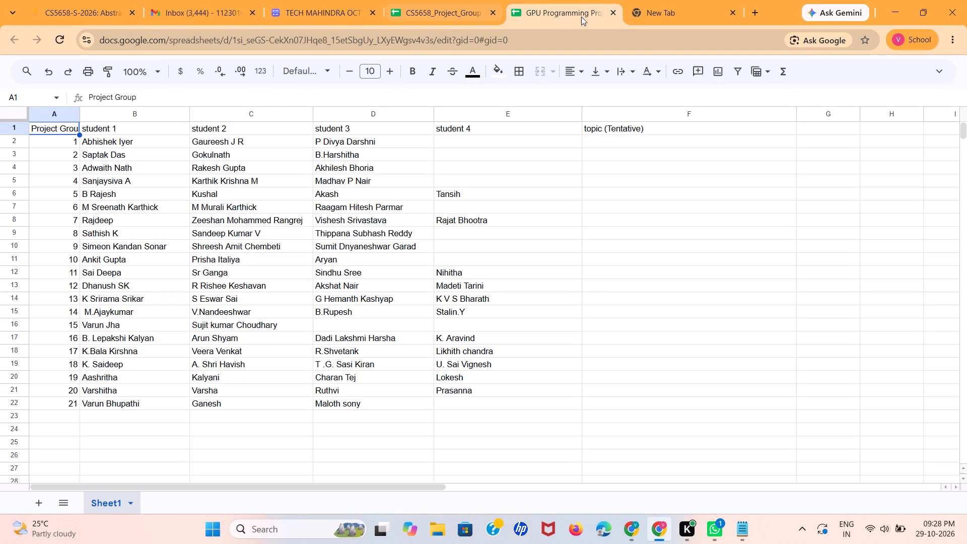
left_click(612, 9)
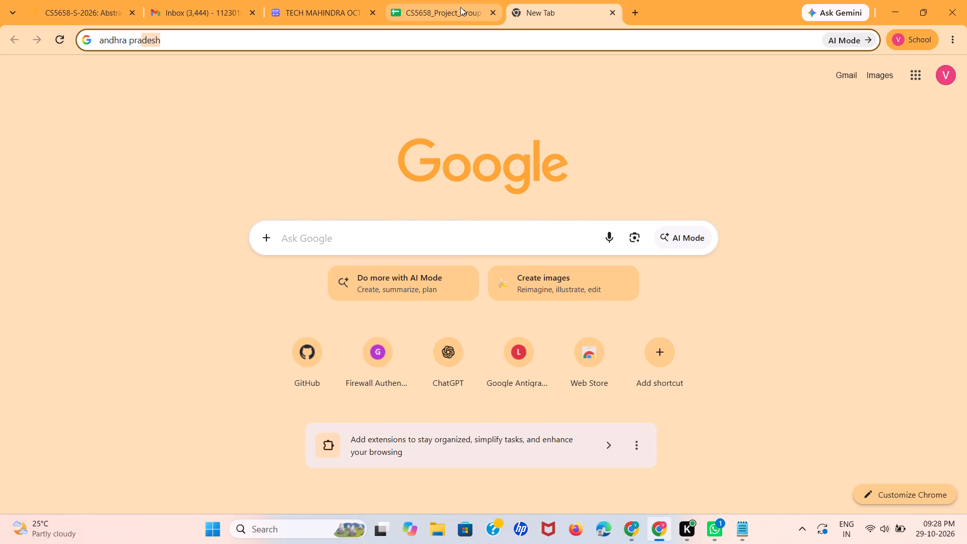
left_click(460, 7)
scroll(456, 236, "down", 1)
key("alt+Tab")
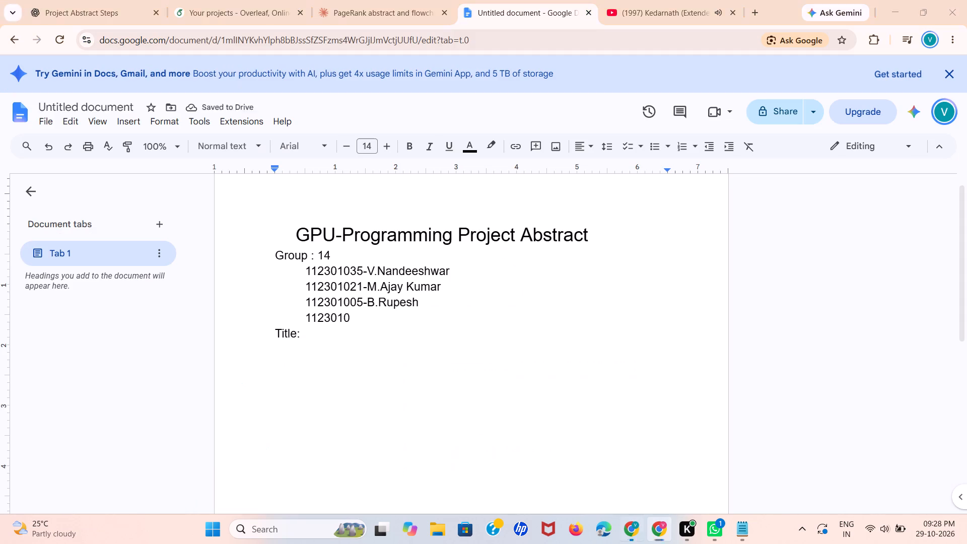
Below the Title label, add the tab-indented line "Parallel Implementation of SSP,BFS and Pagerank.", followed by an empty line.
key("Return")
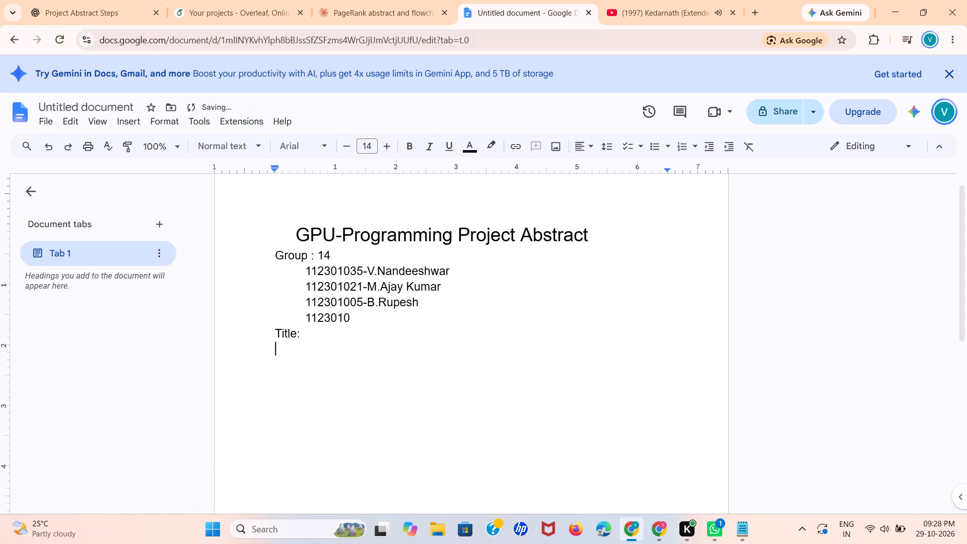
key("Tab")
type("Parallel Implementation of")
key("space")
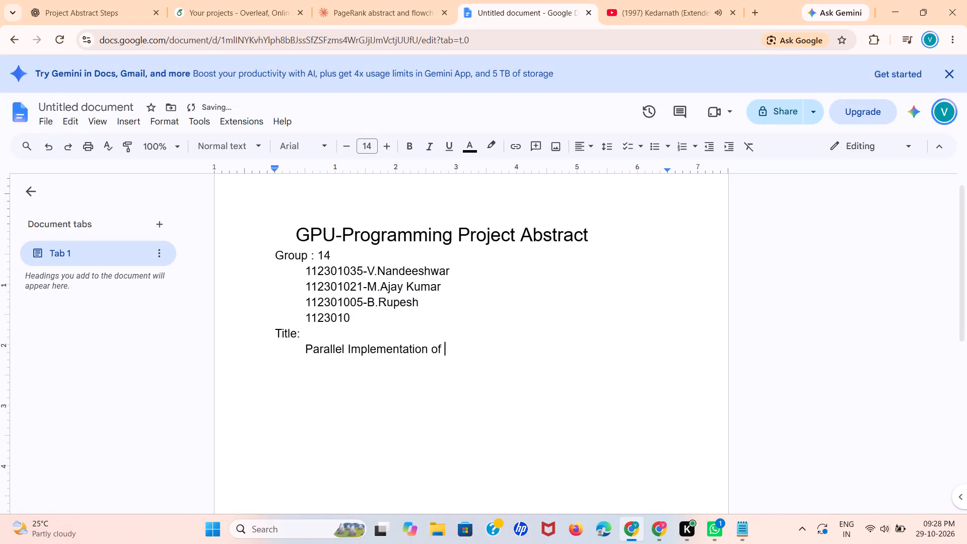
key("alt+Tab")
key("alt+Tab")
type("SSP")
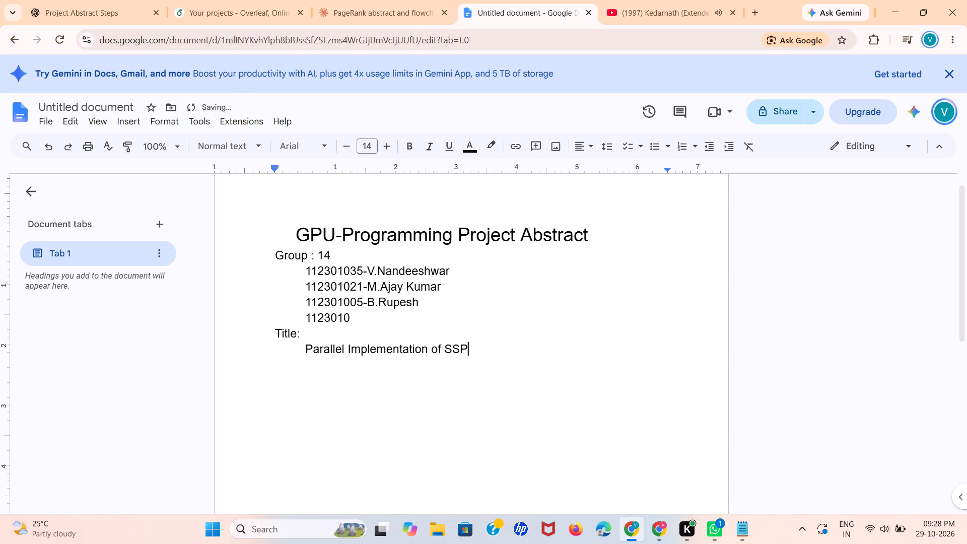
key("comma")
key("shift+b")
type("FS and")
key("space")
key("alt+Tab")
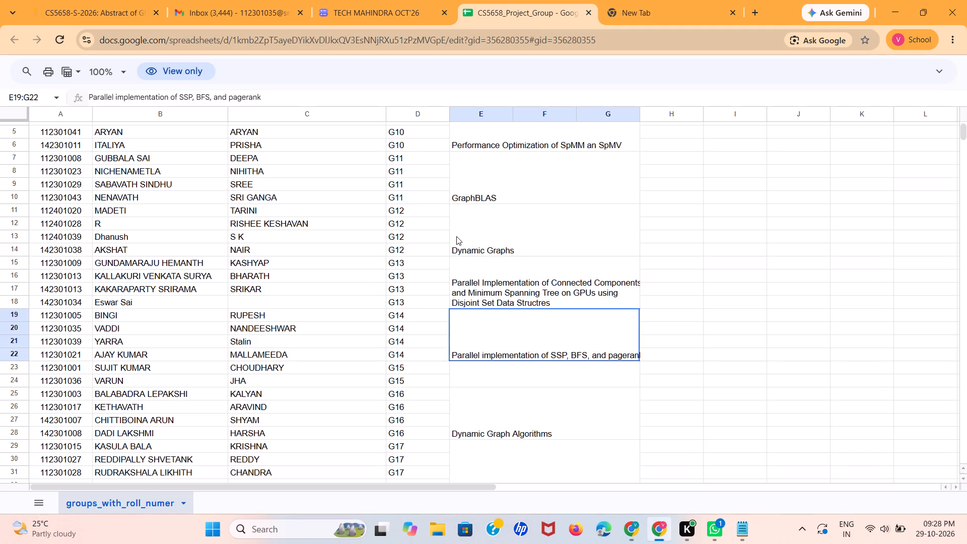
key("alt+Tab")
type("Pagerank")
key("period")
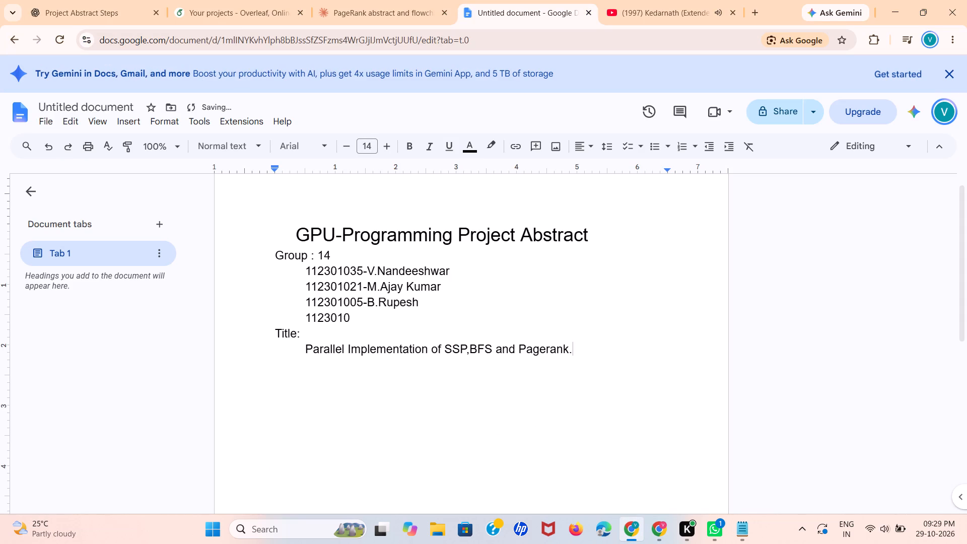
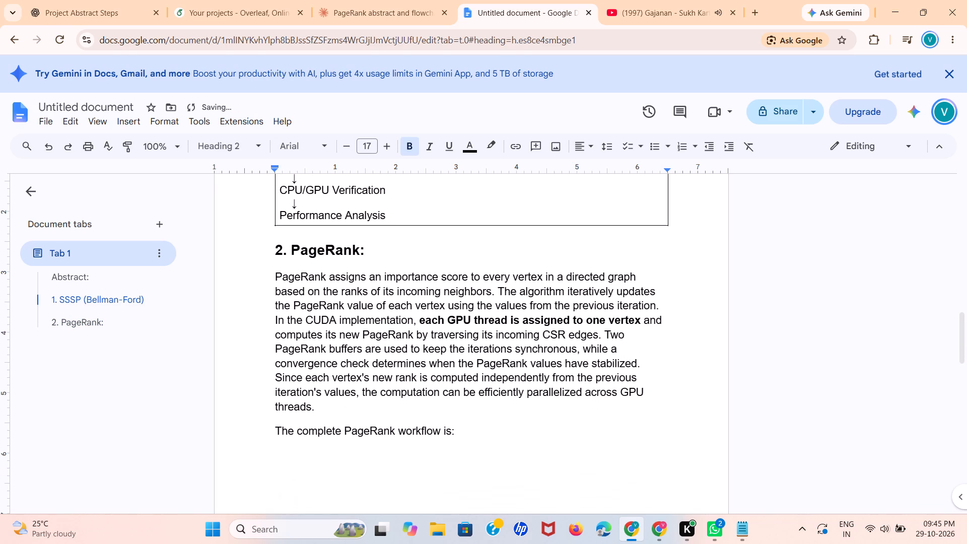
left_click_drag(340, 409, 272, 277)
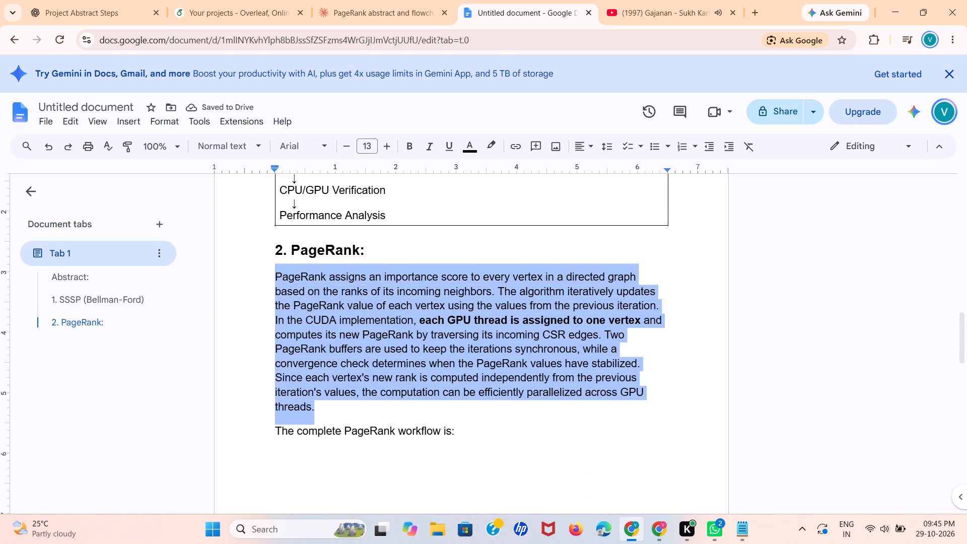
left_click(463, 150)
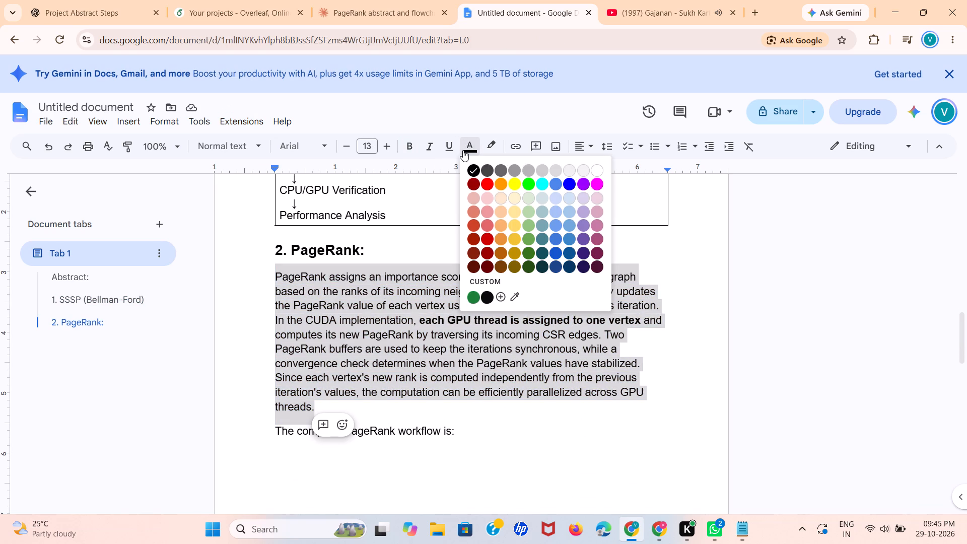
left_click(472, 170)
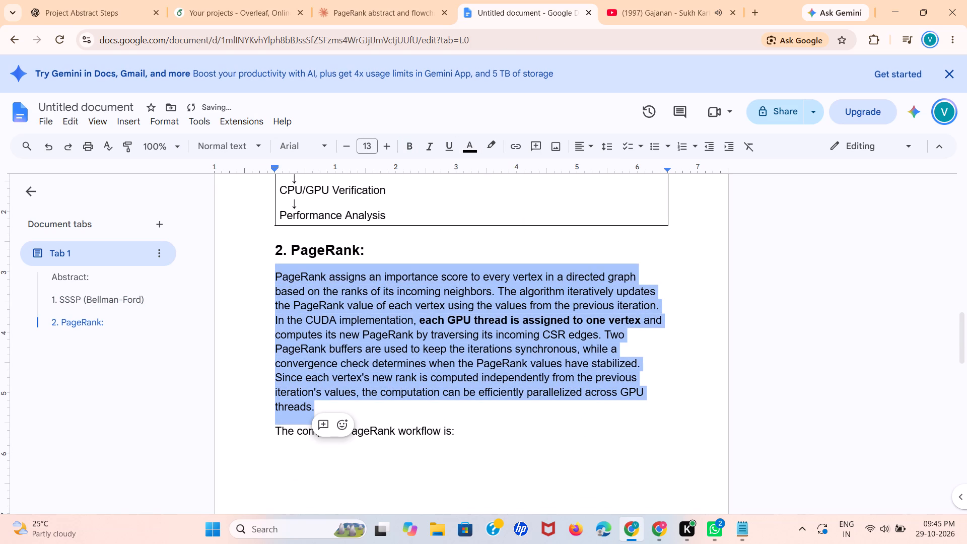
Remove the bold formatting from "each GPU thread is assigned to one vertex" in the PageRank paragraph.
left_click(666, 333)
left_click_drag(642, 320, 559, 322)
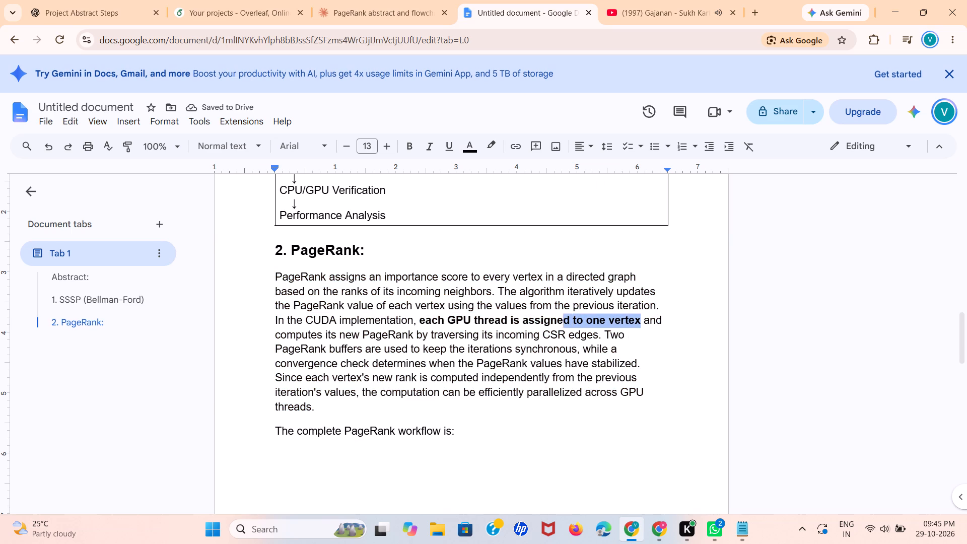
left_click_drag(559, 322, 420, 322)
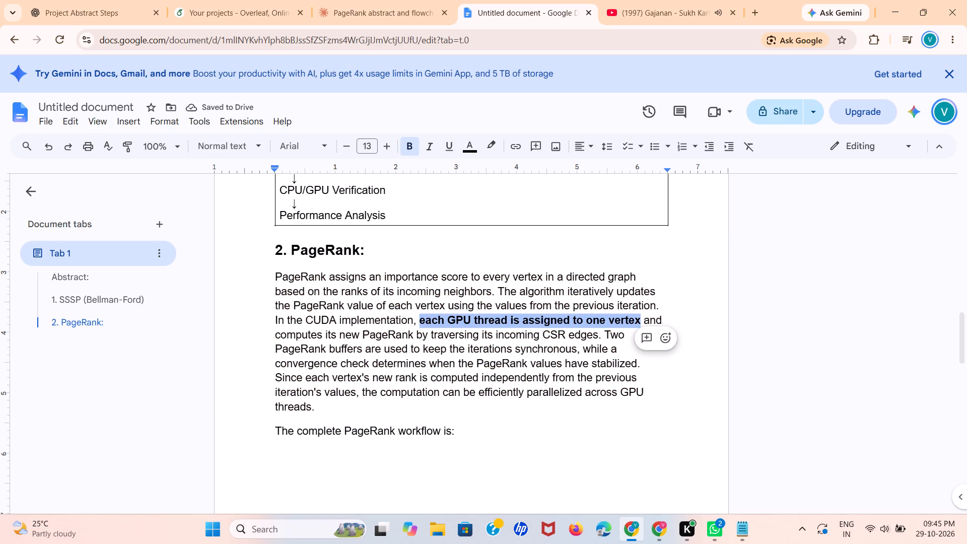
left_click(405, 148)
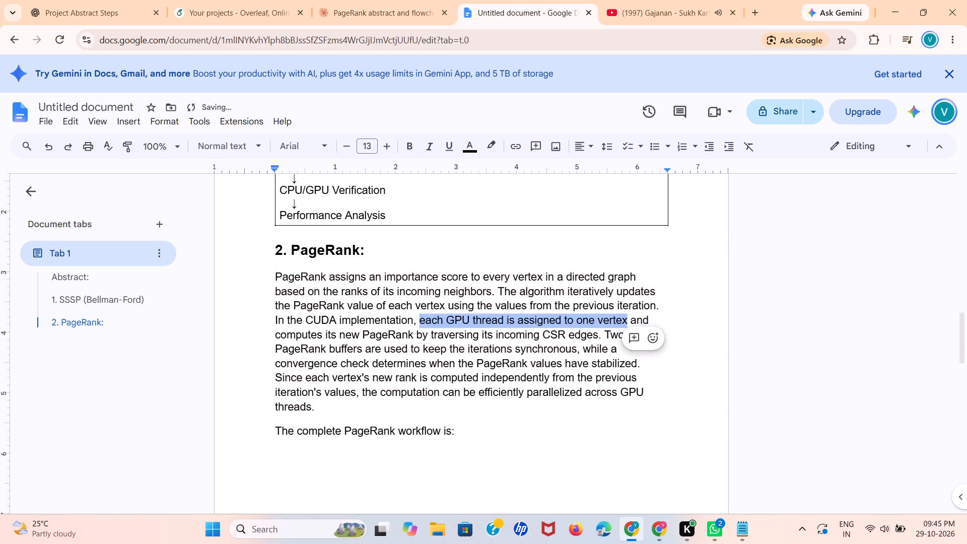
left_click(557, 428)
Copy the unboxed PageRank workflow chart, from Graph Input through Performance Analysis, and delete it from the document.
scroll(557, 428, "down", 8)
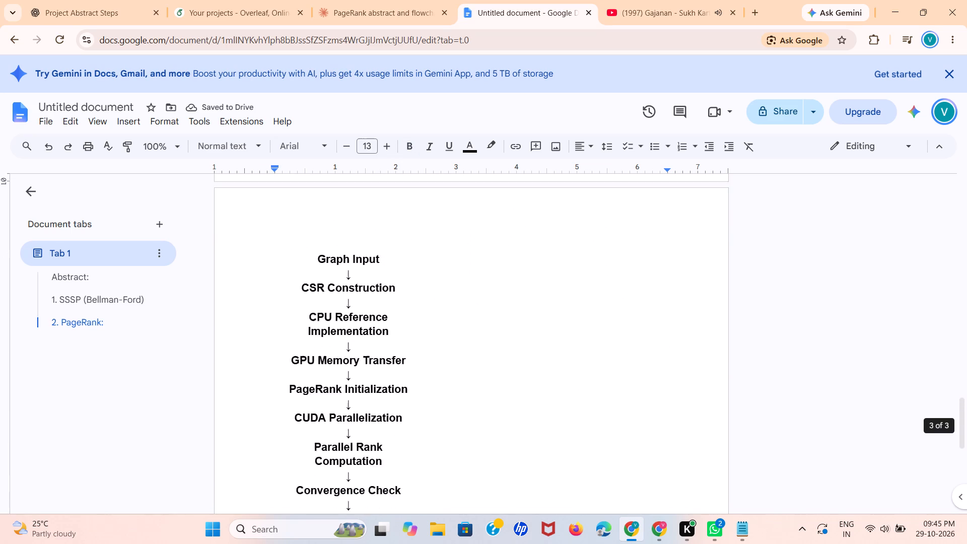
scroll(557, 428, "down", 1)
scroll(509, 452, "down", 1)
scroll(427, 413, "up", 1)
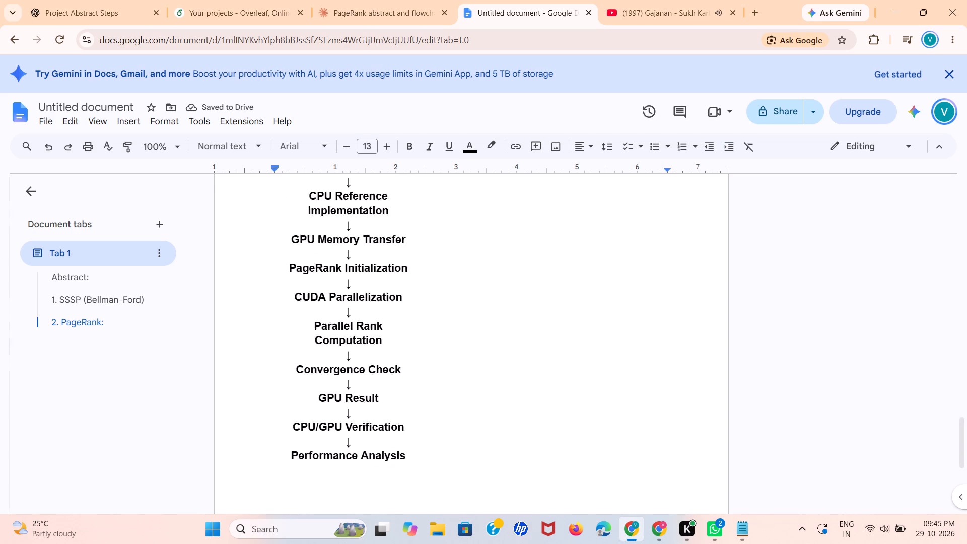
scroll(427, 413, "up", 2)
left_click_drag(316, 256, 423, 430)
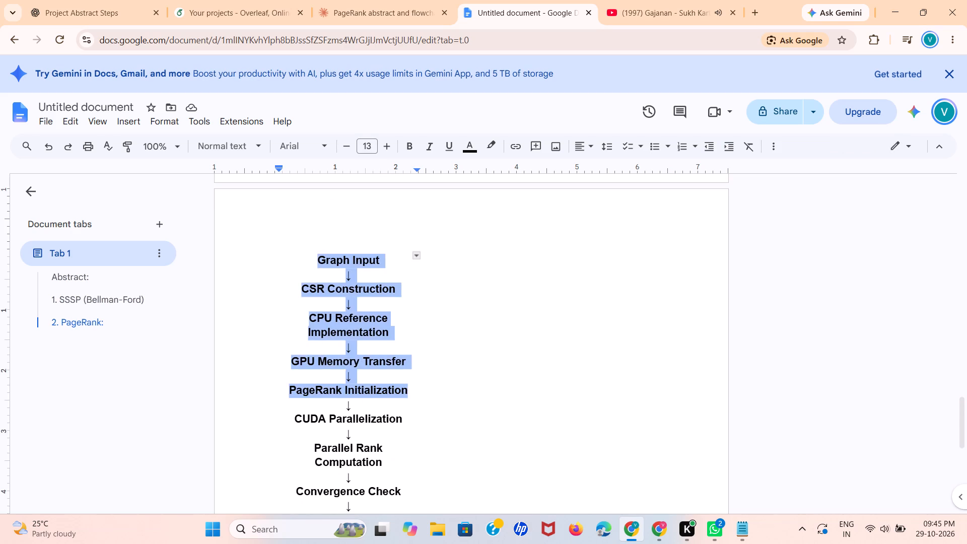
left_click_drag(423, 430, 417, 464)
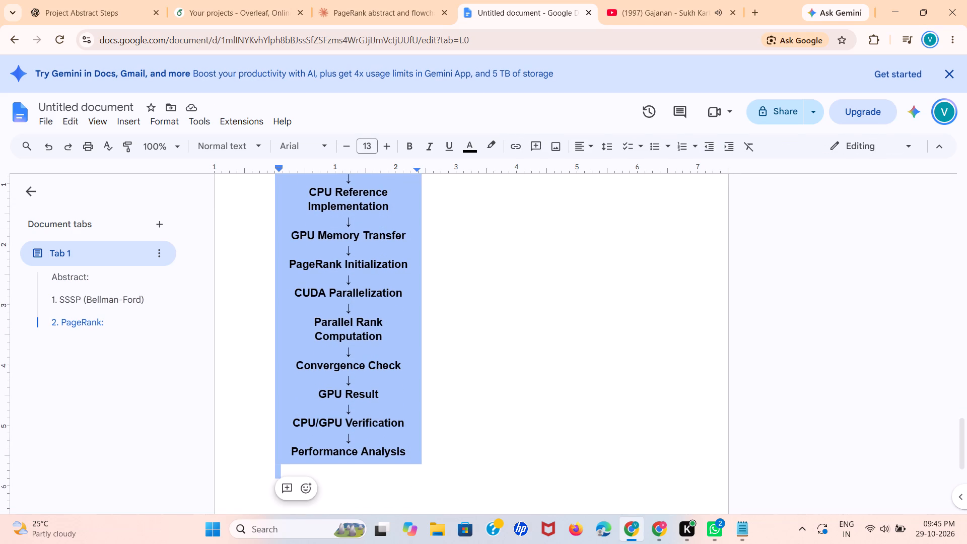
key("ctrl+c")
key("BackSpace")
Insert a 1 x 1 table on a new line below "The complete PageRank workflow is:" and paste the workflow chart into it.
scroll(417, 464, "up", 1)
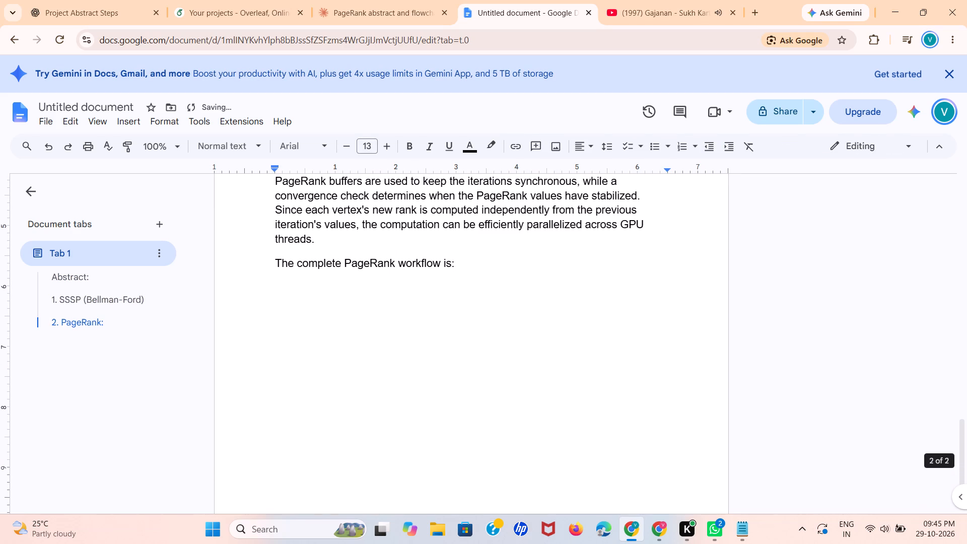
key("Return")
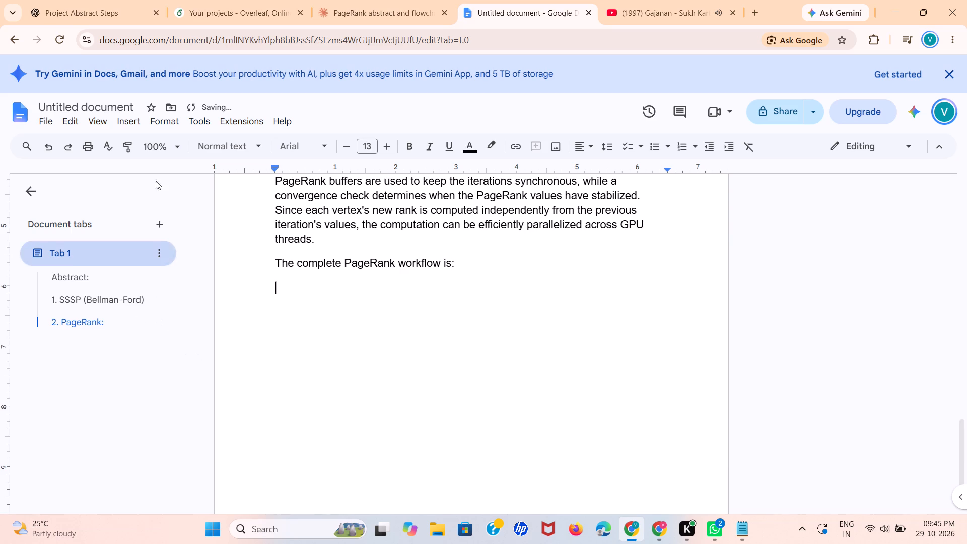
left_click(133, 119)
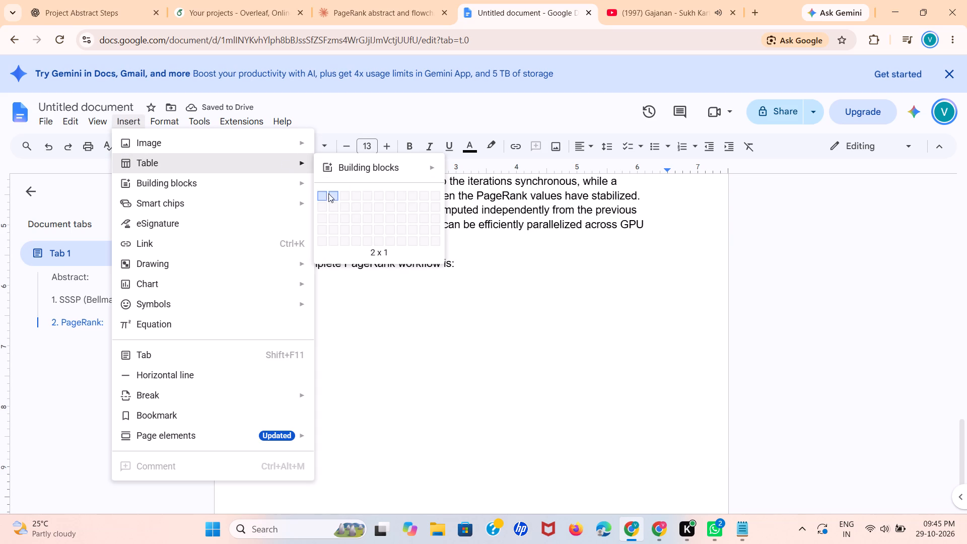
left_click(320, 194)
key("ctrl+v")
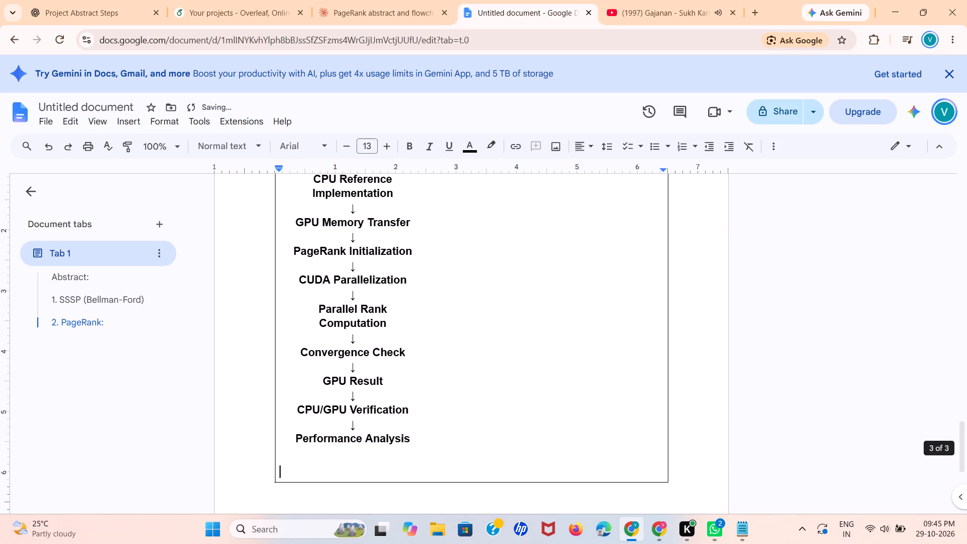
Remove the extra blank space below Performance Analysis inside the new PageRank workflow table.
key("BackSpace")
key("BackSpace")
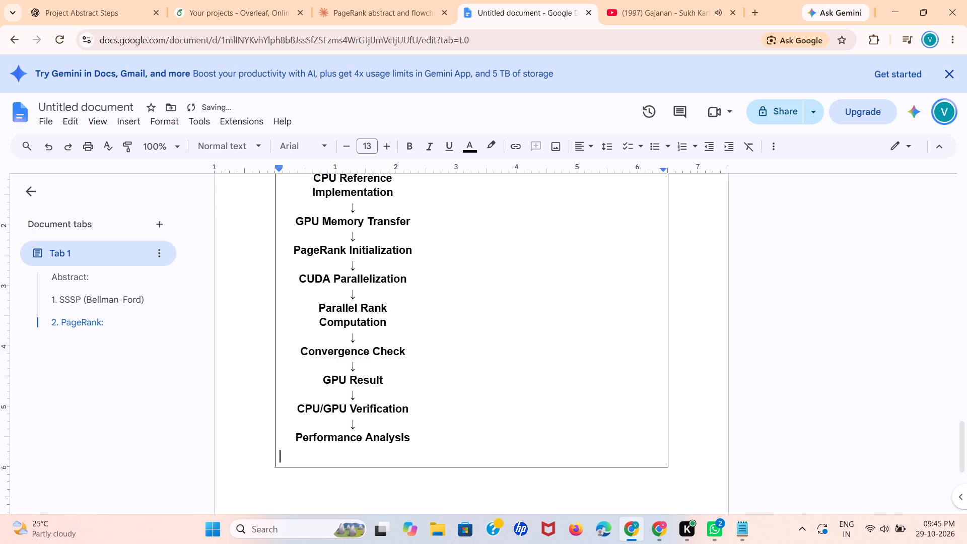
left_click(305, 461)
key("BackSpace")
key("BackSpace")
key("BackSpace")
Shift the "Graph Input" and "CSR Construction" lines in the PageRank workflow table from centred to left-aligned.
scroll(305, 461, "up", 2)
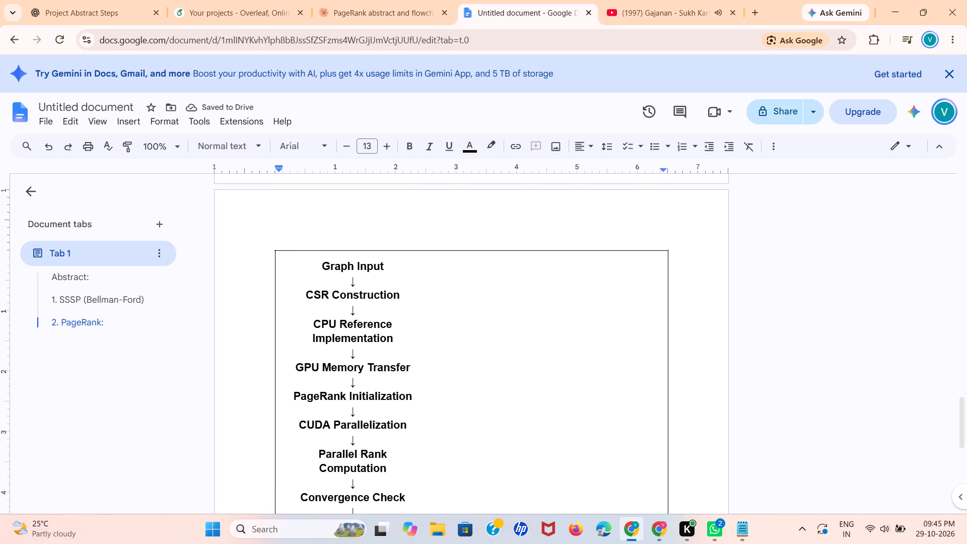
scroll(321, 514, "up", 4)
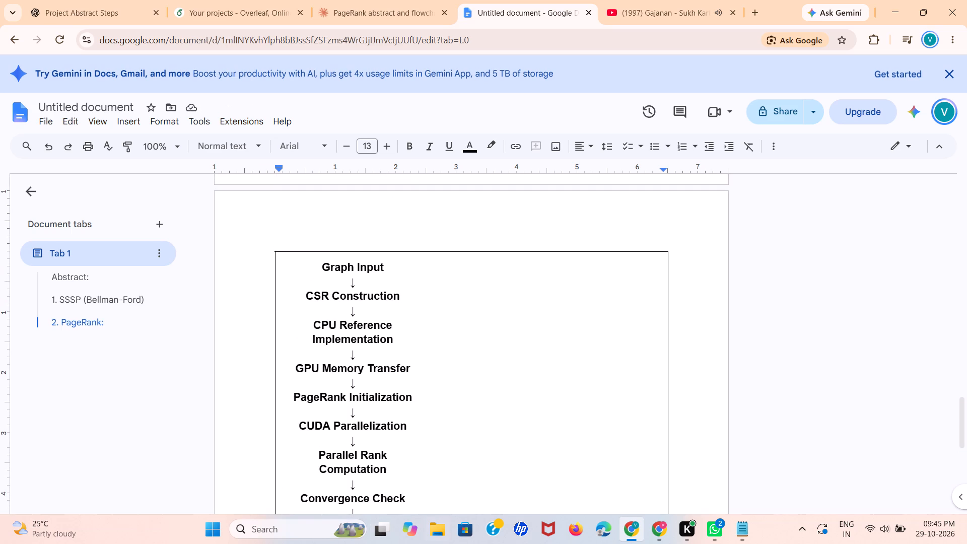
scroll(369, 330, "up", 5)
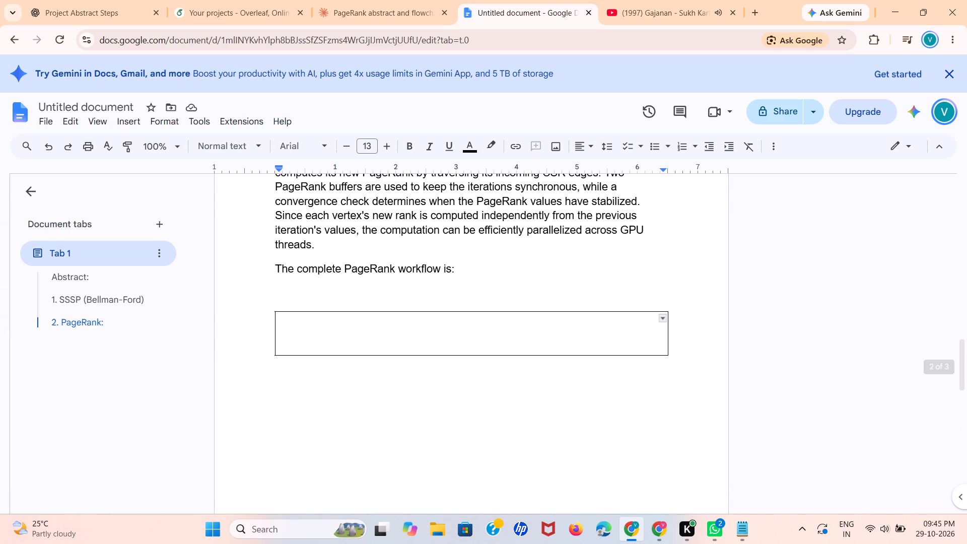
scroll(369, 330, "down", 5)
left_click(313, 321)
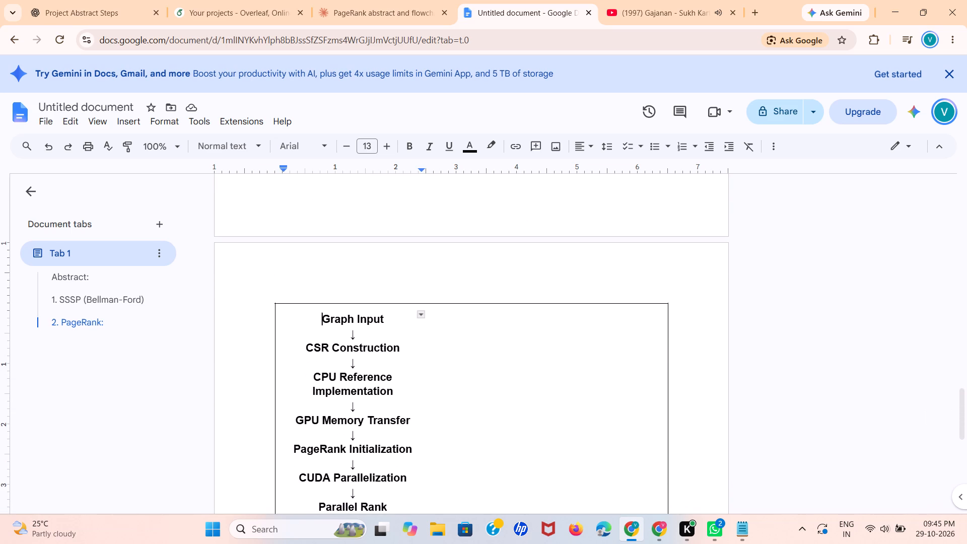
key("BackSpace")
key("Down")
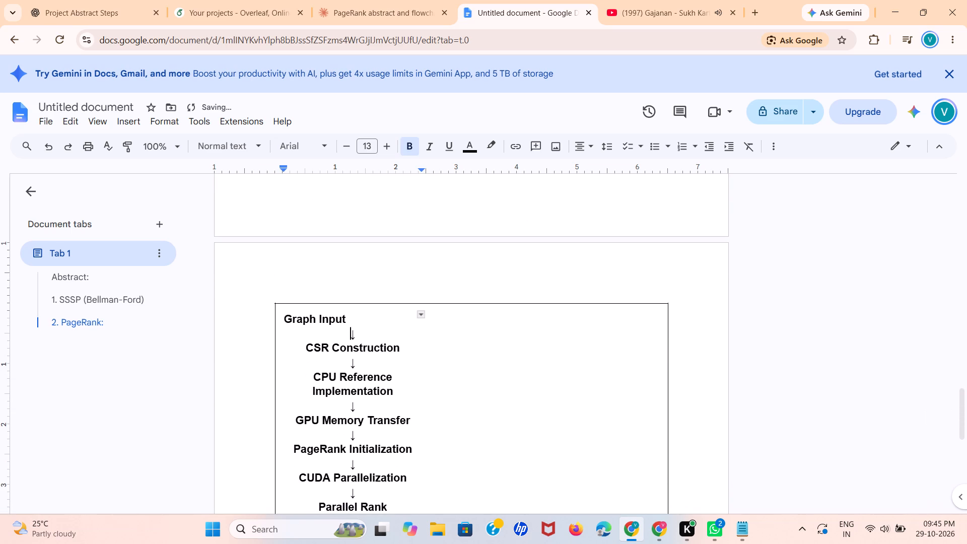
key("Down")
key("BackSpace")
key("Up")
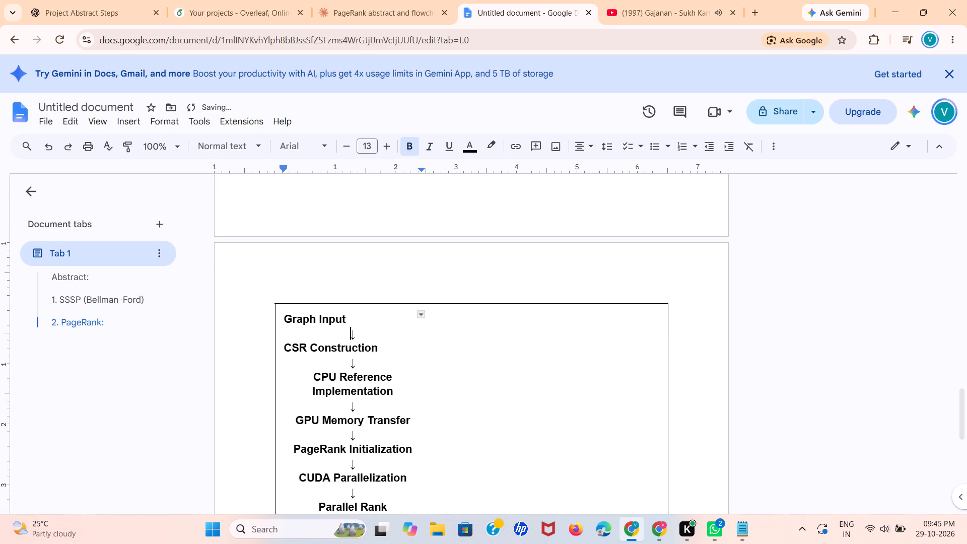
Left-align the arrow between Graph Input and CSR Construction and indent it with nine spaces.
key("BackSpace")
key("Tab")
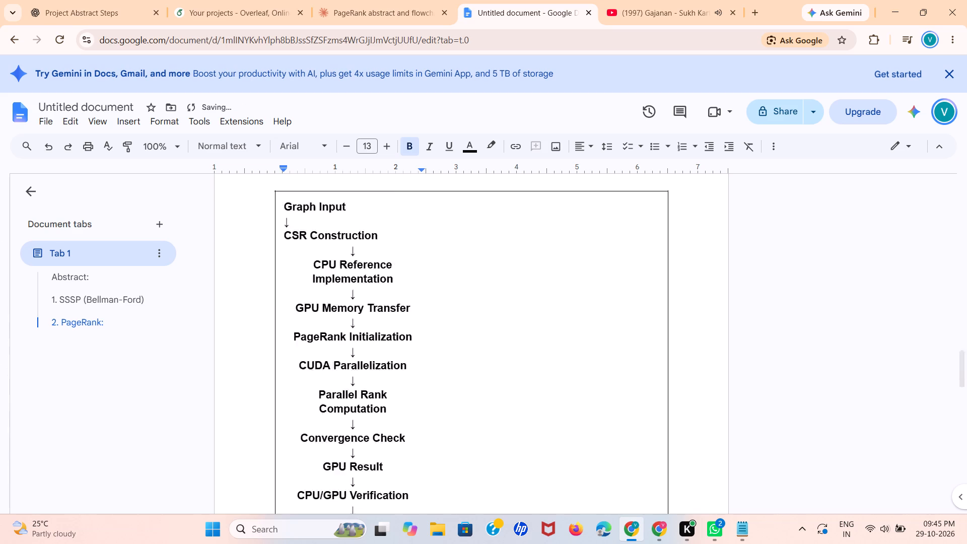
key("ctrl+z")
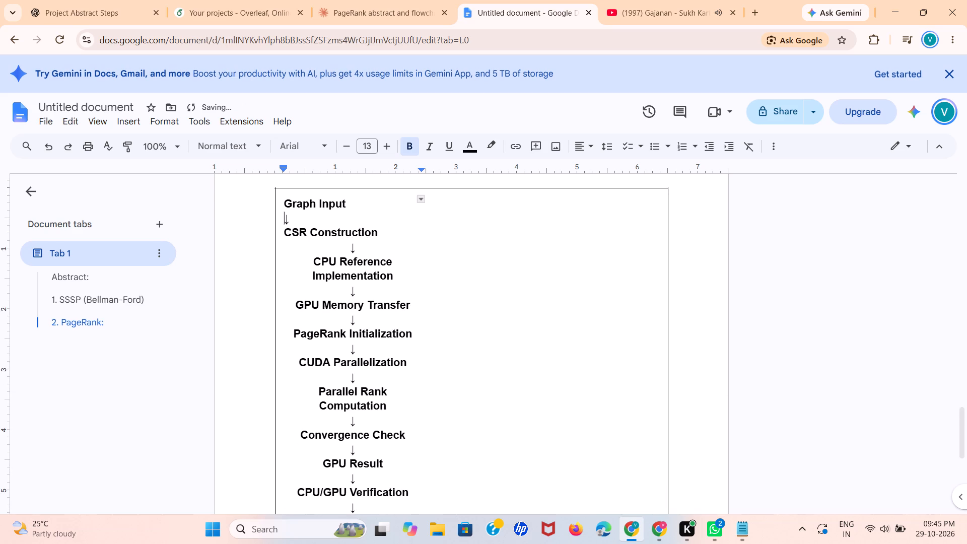
key("space")
key("space")
key("space")
key("space")
key("space")
key("space")
key("space")
key("space")
key("space")
Left-align "CPU Reference Implementation" and the arrow above it, indenting that arrow with nine spaces.
key("Down")
key("Down")
key("Down")
key("BackSpace")
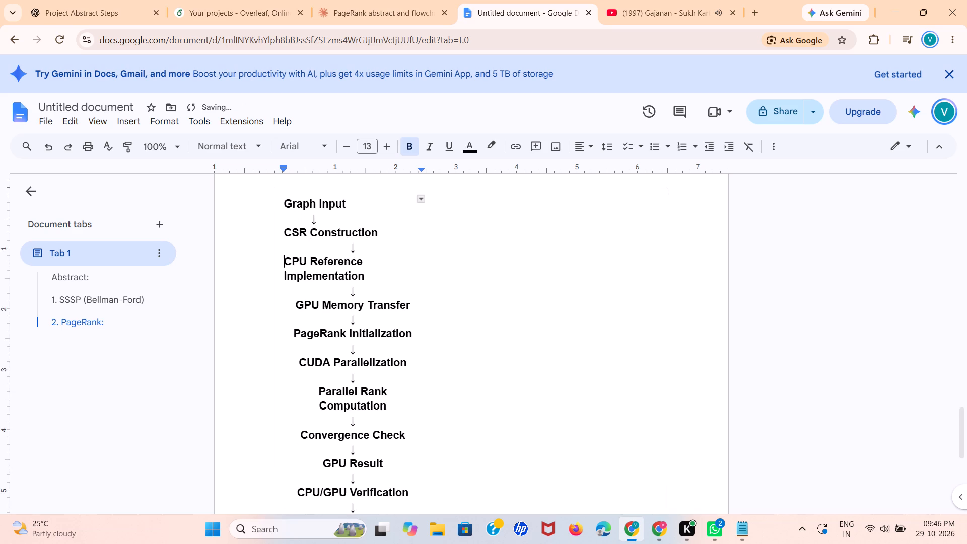
key("Up")
key("BackSpace")
key("space")
key("space")
key("space")
key("space")
key("space")
key("space")
key("space")
key("space")
key("space")
Left-align the arrow below CPU Reference Implementation and indent it with nine spaces.
key("Down")
key("Down")
key("Down")
key("Left")
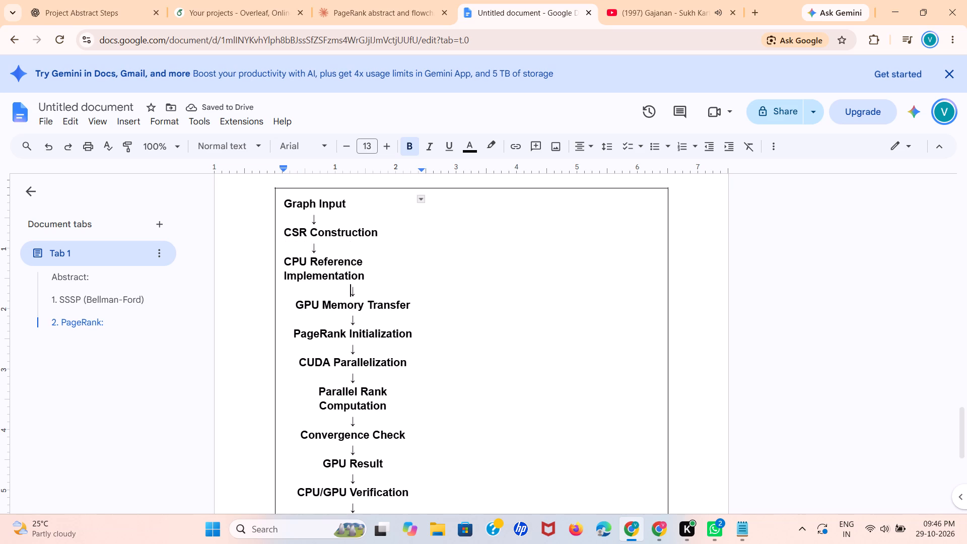
key("Down")
key("BackSpace")
key("BackSpace")
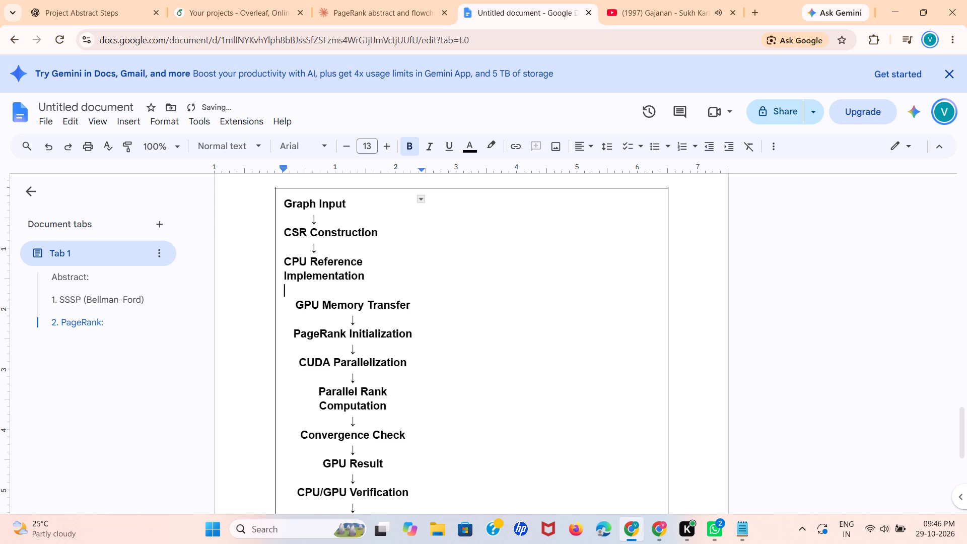
key("ctrl+v")
key("ctrl+z")
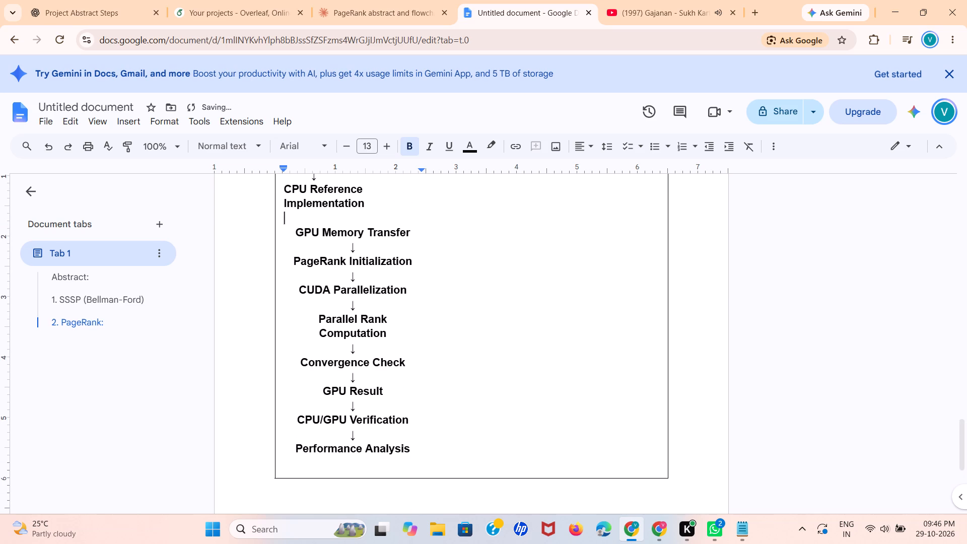
key("ctrl+z")
key("Left")
key("BackSpace")
scroll(313, 321, "up", 1)
key("space")
key("space")
key("space")
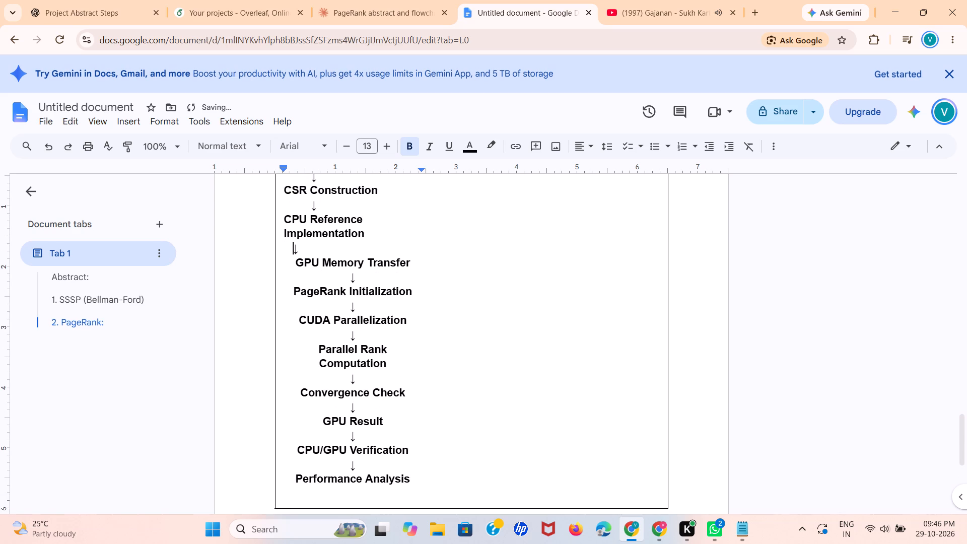
key("space")
key("space")
key("space")
key("space")
key("space")
key("space")
Left-align the "GPU Memory Transfer" line in the PageRank workflow chart.
key("Down")
key("Left")
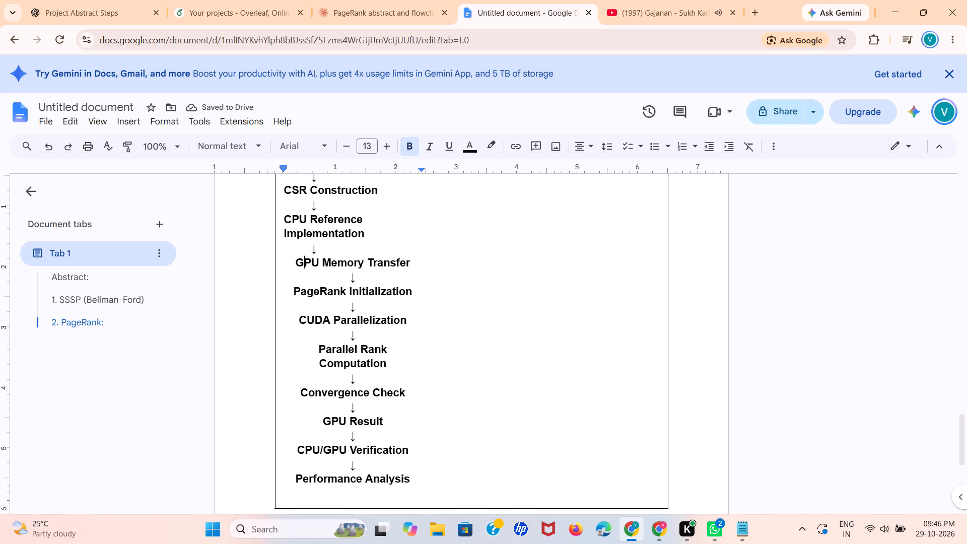
key("Left")
key("BackSpace")
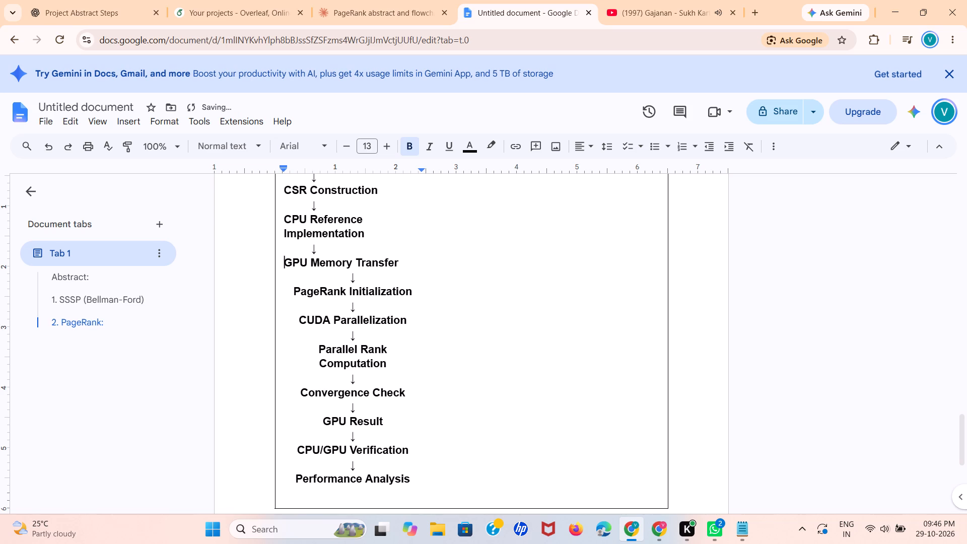
Remove one space before the arrow between CPU Reference Implementation and GPU Memory Transfer.
key("Up")
key("Right")
key("Right")
key("Right")
key("Right")
key("Right")
key("Right")
key("Right")
key("Right")
key("Right")
key("BackSpace")
Left-align the arrow below GPU Memory Transfer on its own line and indent it with eight spaces.
key("Down")
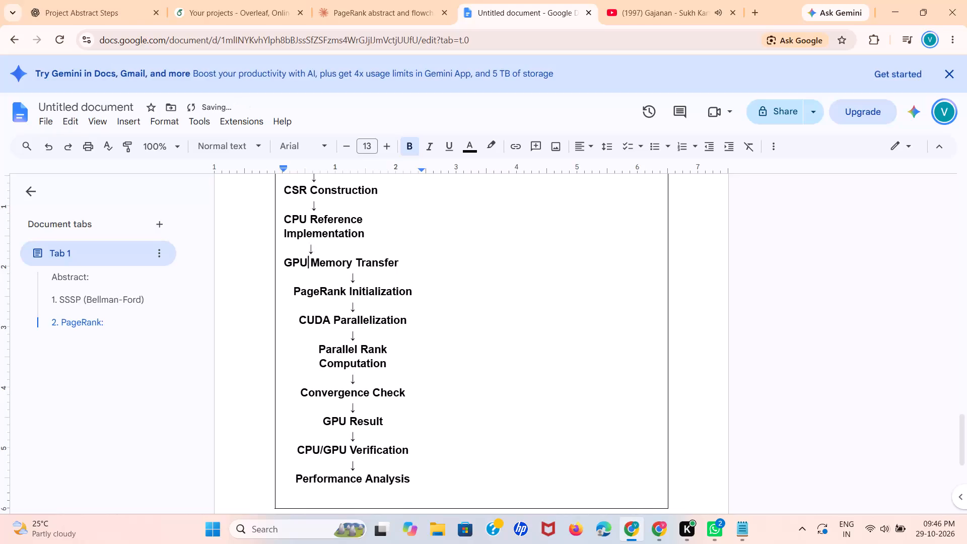
key("Down")
key("BackSpace")
key("BackSpace")
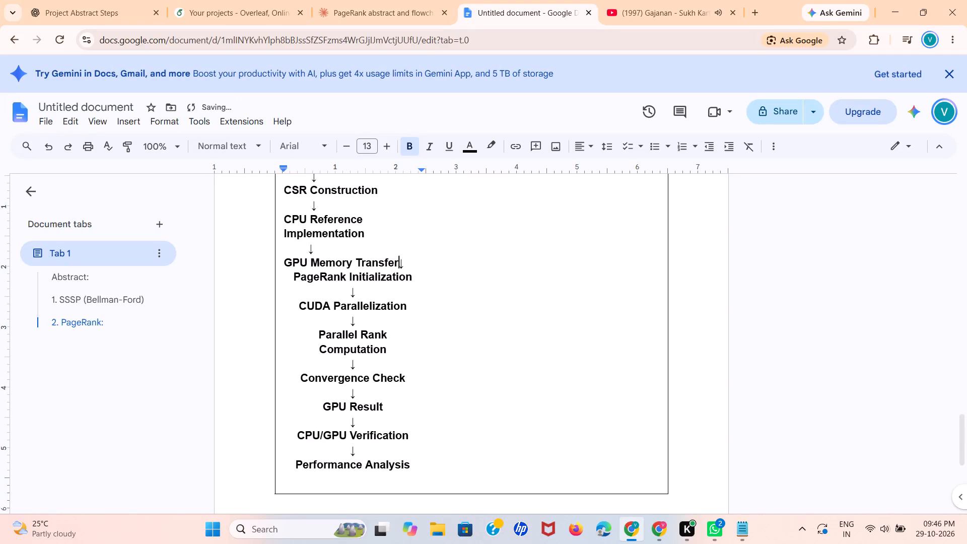
key("Return")
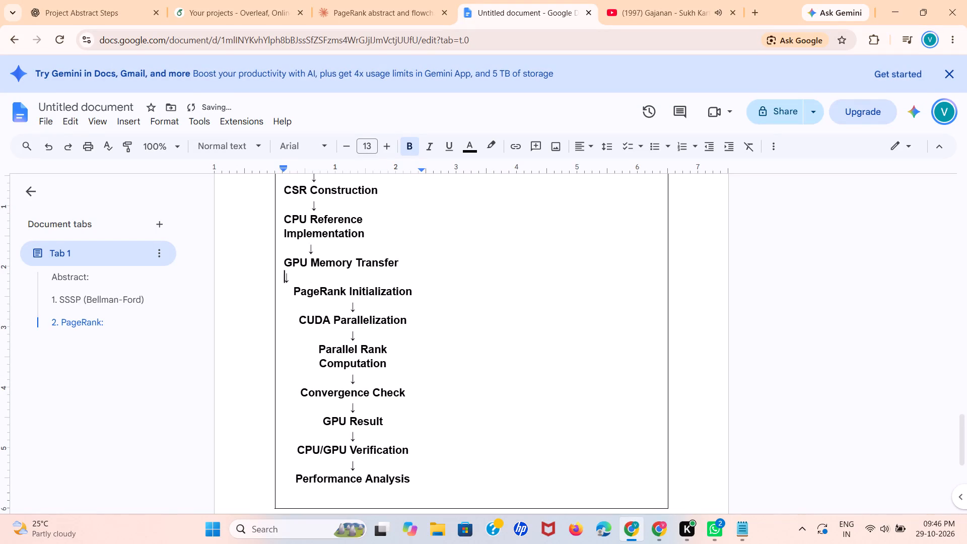
key("Tab")
key("ctrl+z")
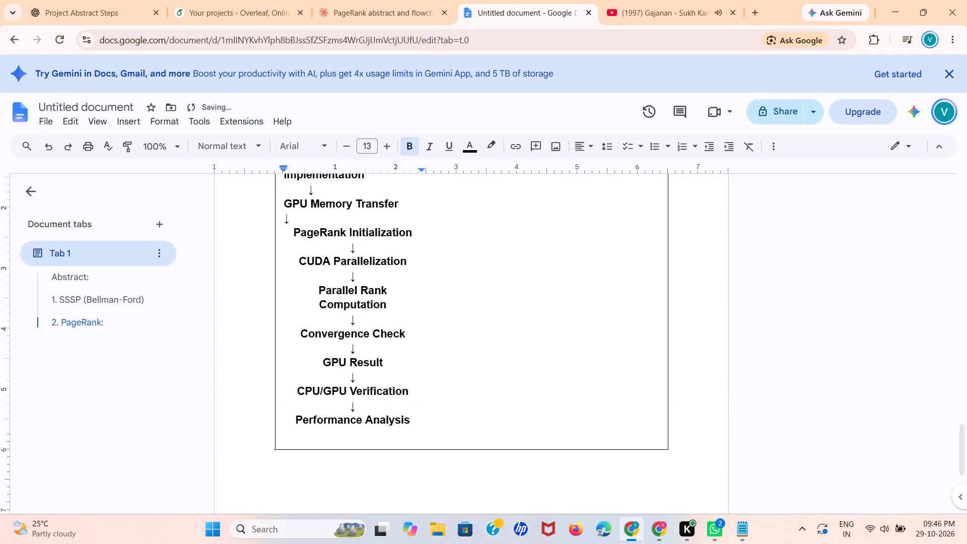
key("space")
key("space")
key("space")
key("space")
key("space")
key("space")
key("space")
key("space")
Left-align the "PageRank Initialization" line in the PageRank workflow chart.
key("Down")
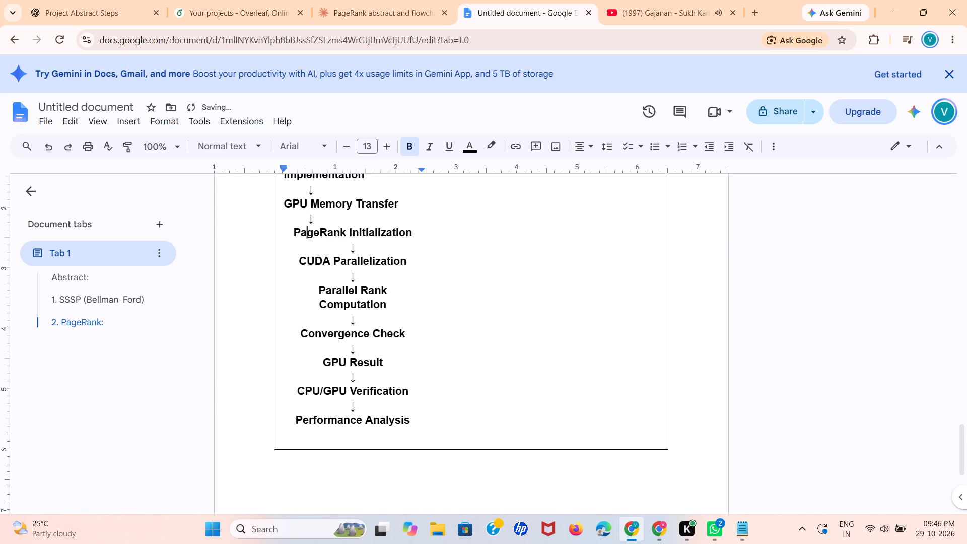
key("Left")
key("Left")
key("Left")
key("Down")
key("Left")
key("Left")
key("Left")
key("BackSpace")
Left-align the arrow below PageRank Initialization and indent it with eight spaces.
key("Down")
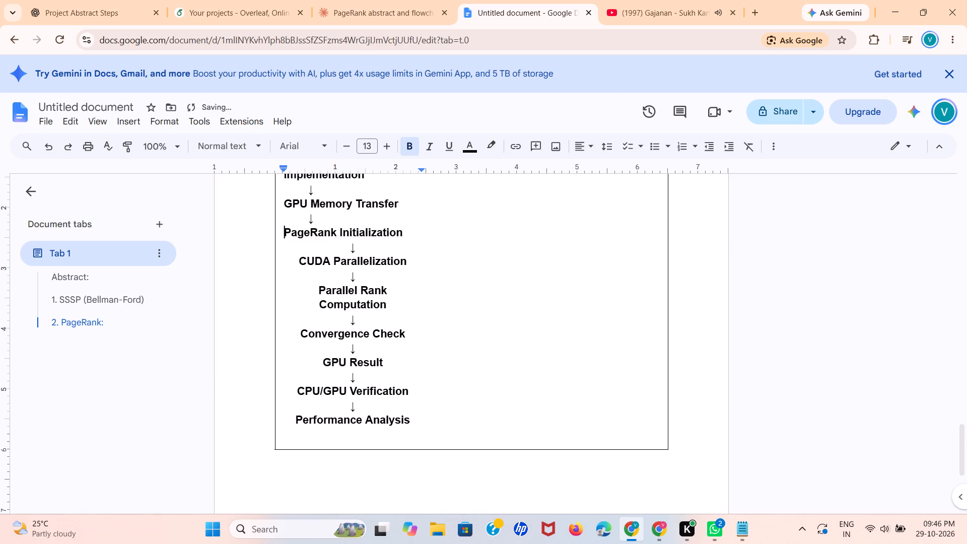
key("BackSpace")
key("space")
key("space")
key("space")
key("space")
key("space")
key("space")
key("space")
key("space")
key("Down")
Left-align the "CUDA Parallelization" line in the PageRank workflow chart.
key("Left")
key("BackSpace")
Left-align the arrow below CUDA Parallelization on its own line and indent it with eight spaces.
key("Down")
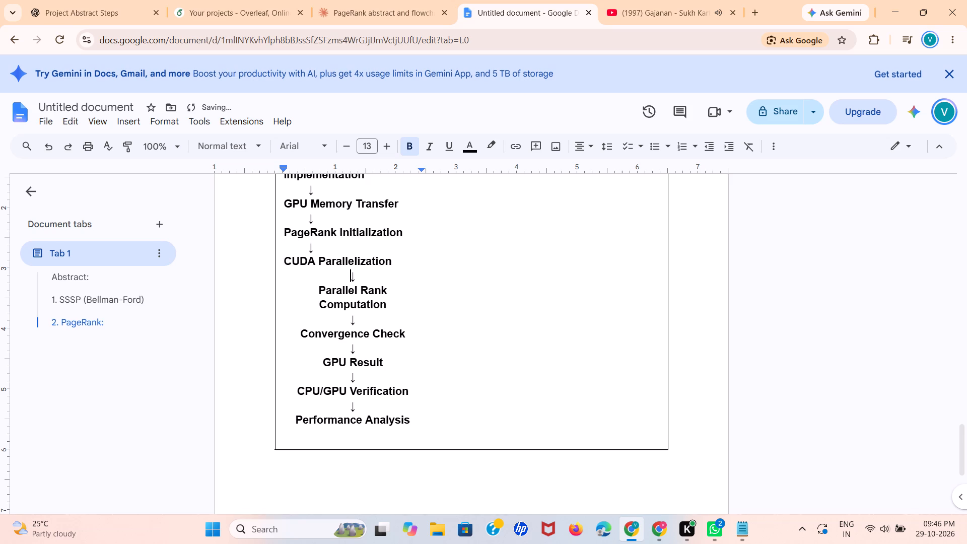
key("BackSpace")
key("BackSpace")
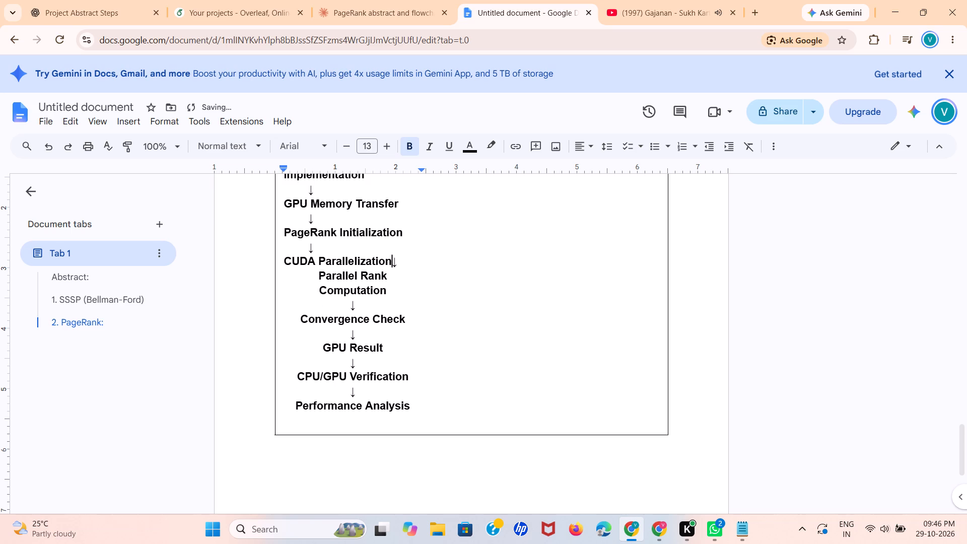
key("Return")
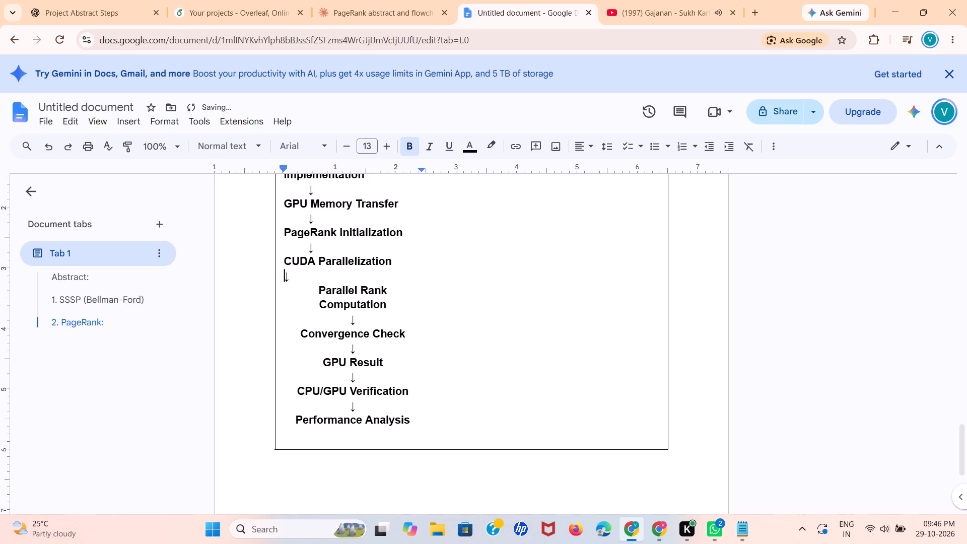
key("space")
key("space")
key("space")
key("space")
key("space")
key("space")
key("space")
key("space")
Left-align the "Parallel Rank Computation" entry, keeping one space between "Rank" and "Computation".
key("Down")
key("BackSpace")
key("Down")
key("BackSpace")
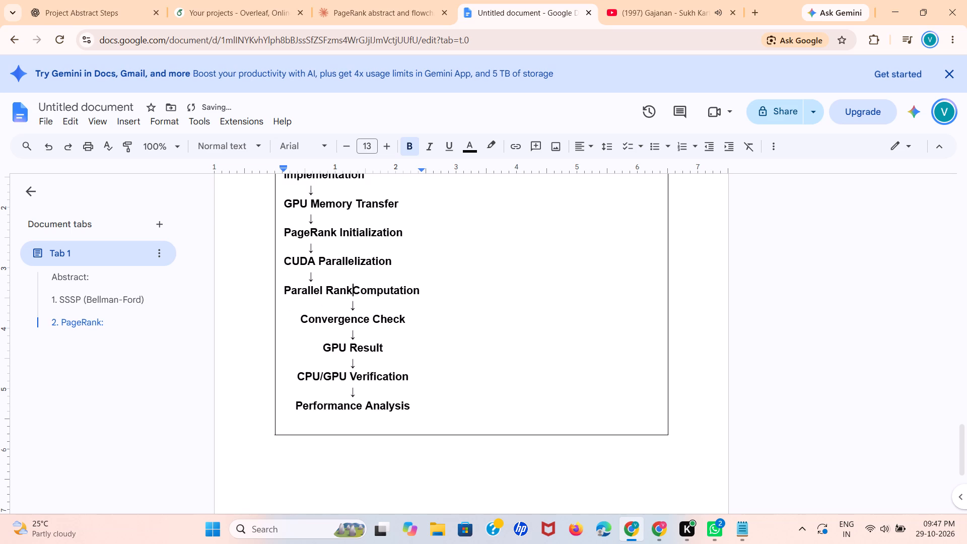
key("space")
key("BackSpace")
key("space")
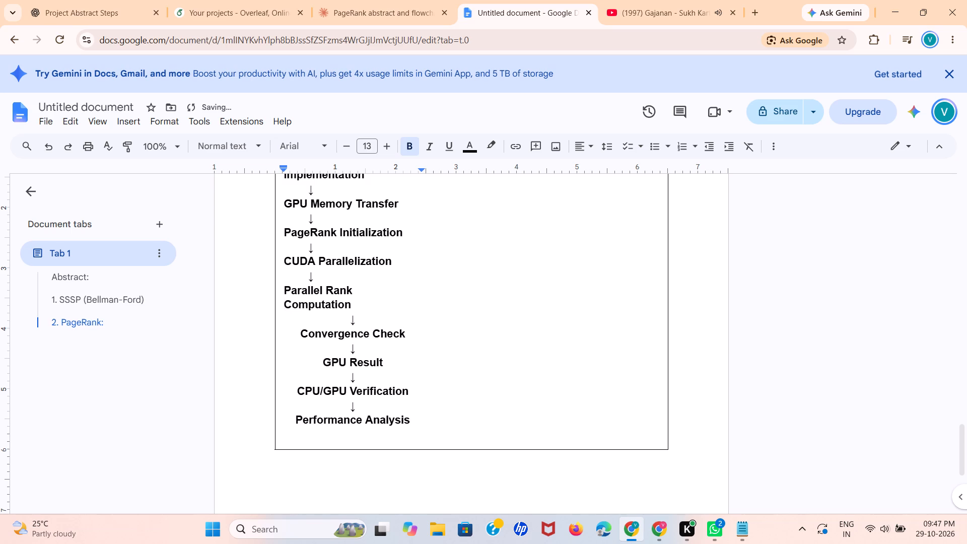
key("space")
key("BackSpace")
key("BackSpace")
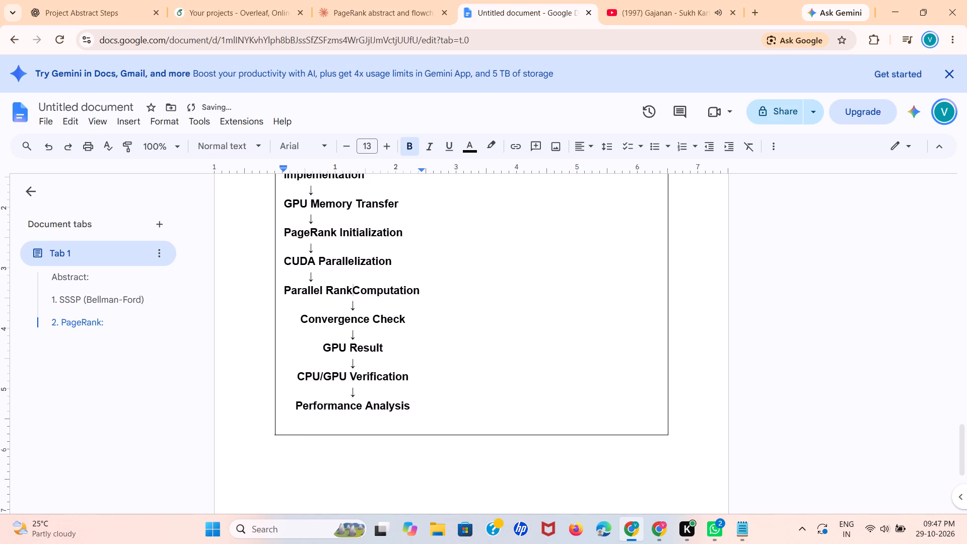
key("space")
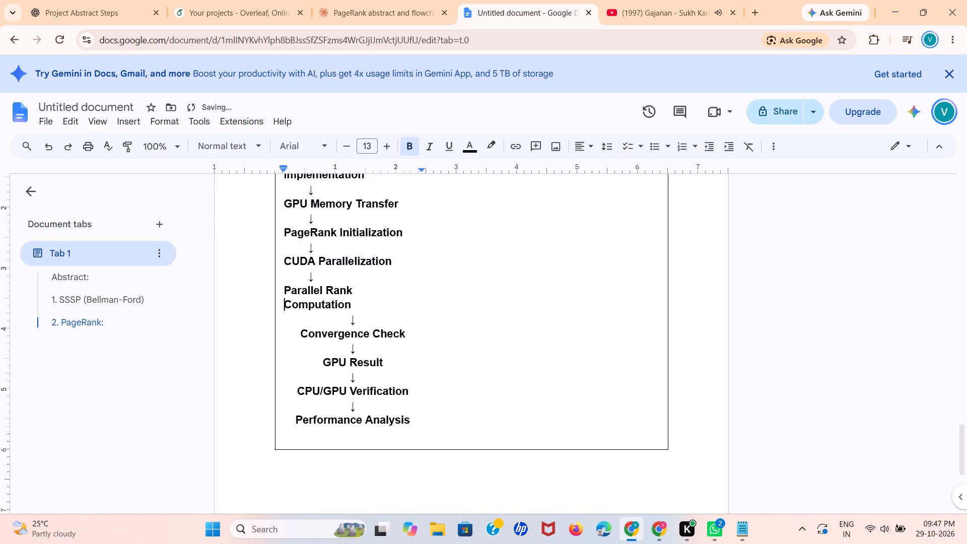
Left-align the arrow below Parallel Rank Computation and indent it with seven spaces.
key("Down")
key("BackSpace")
key("space")
key("space")
key("space")
key("space")
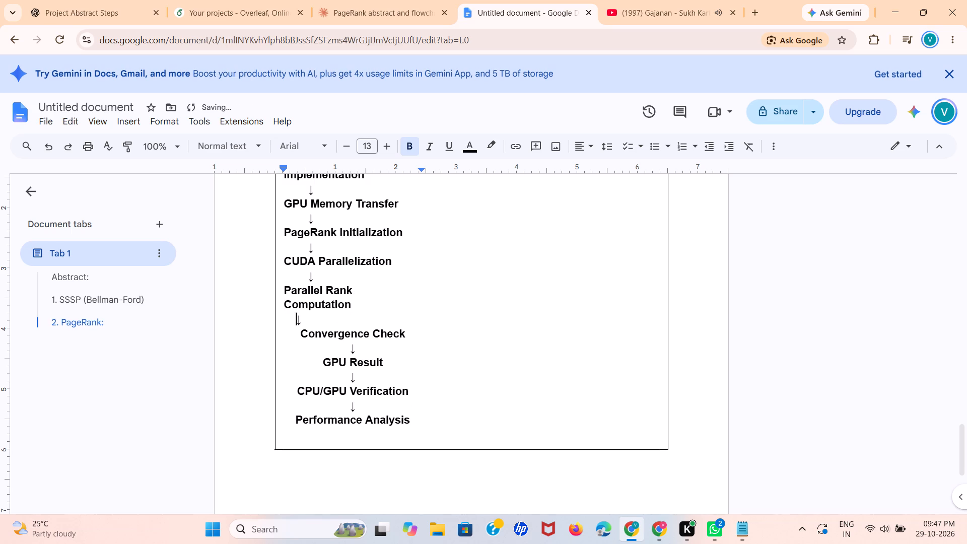
key("space")
key("space")
key("space")
Left-align the "Convergence Check" line in the PageRank workflow chart.
key("Down")
key("Left")
key("BackSpace")
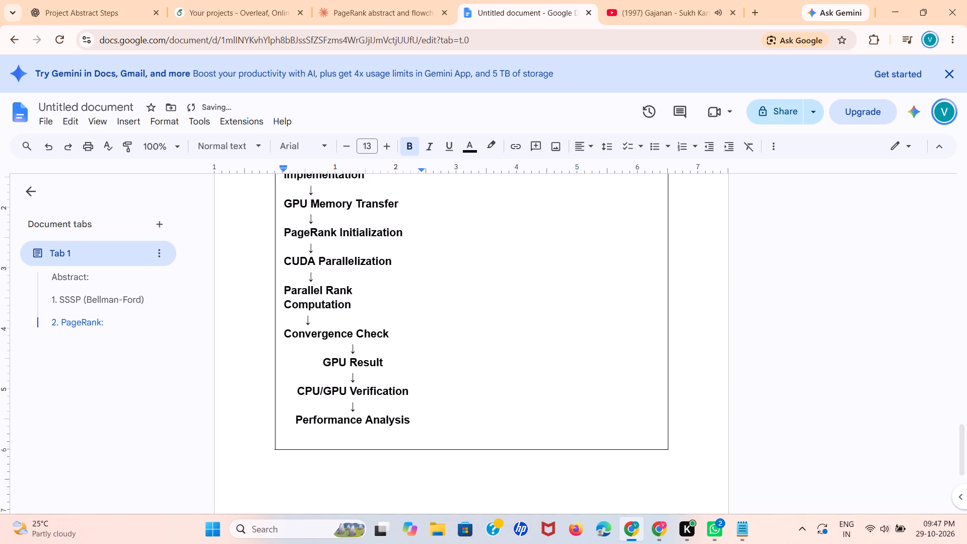
Left-align the arrow below Convergence Check and indent it with eight spaces.
key("Down")
key("BackSpace")
key("space")
key("space")
key("space")
key("space")
key("space")
key("space")
key("space")
key("space")
Add one space before the arrow between Parallel Rank Computation and Convergence Check.
key("Up")
key("Left")
key("Up")
key("space")
Left-align the "GPU Result" line in the PageRank workflow chart.
key("Down")
key("Down")
key("Down")
key("BackSpace")
Left-align the arrow below GPU Result and indent it with eight spaces.
key("Down")
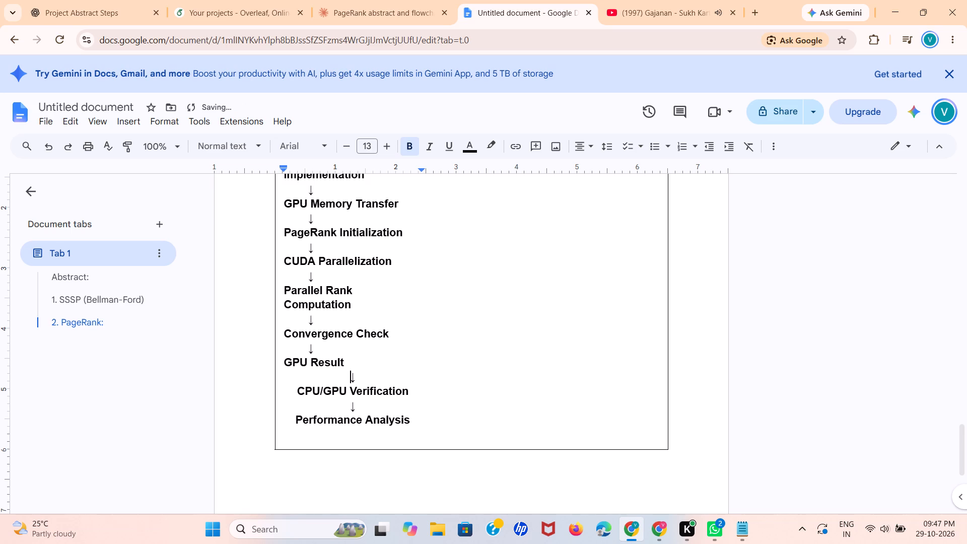
key("BackSpace")
key("space")
key("space")
key("space")
key("space")
key("space")
key("space")
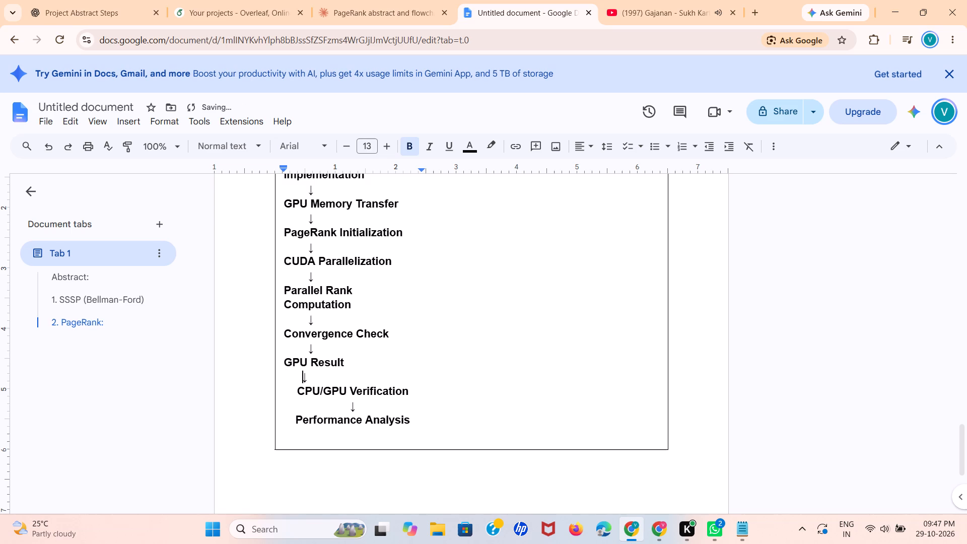
key("space")
key("space")
Left-align the "CPU/GPU Verification" line in the PageRank workflow chart.
key("Down")
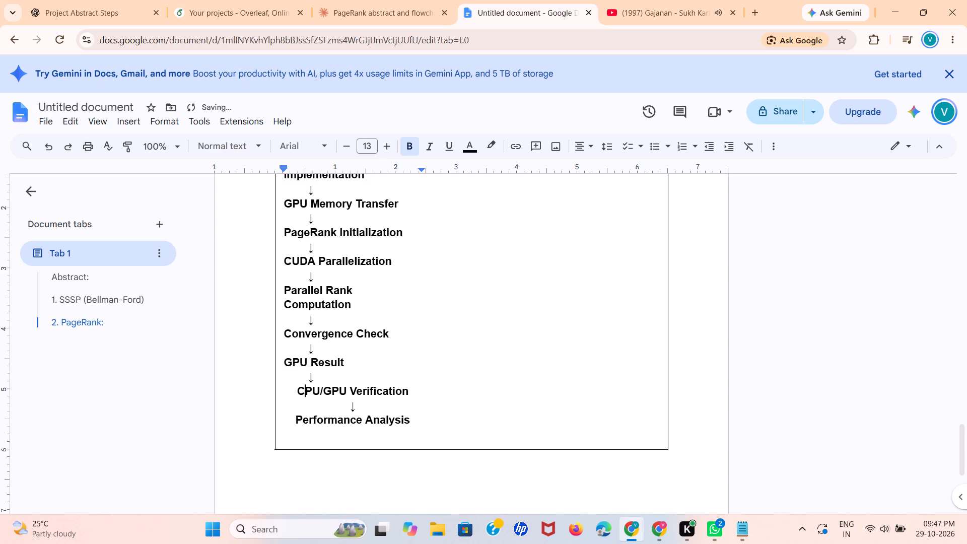
key("Left")
key("BackSpace")
Left-align the arrow below CPU/GPU Verification and indent it with eight spaces.
key("Down")
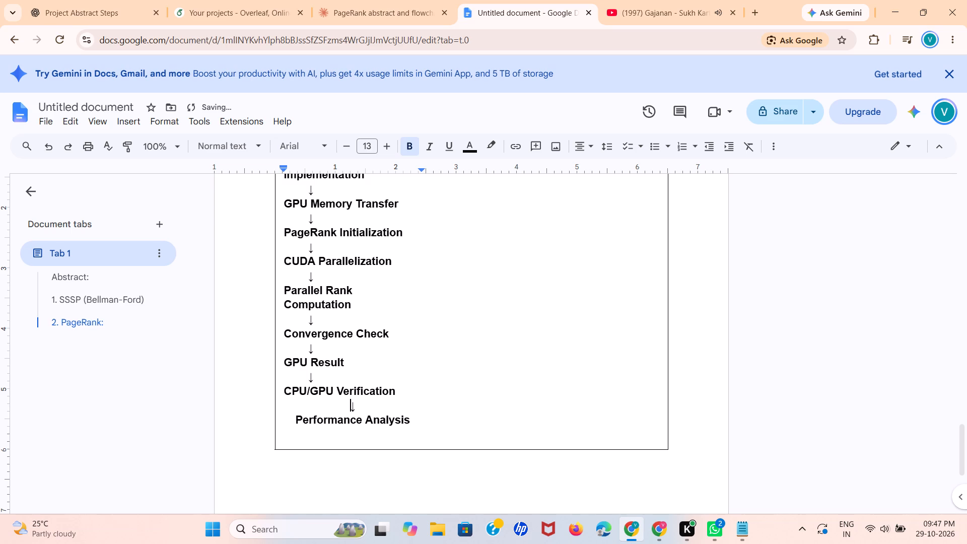
key("BackSpace")
key("space")
key("space")
key("space")
key("space")
key("space")
key("space")
key("space")
key("space")
Left-align the "Performance Analysis" line at the end of the PageRank workflow chart.
key("Down")
key("Left")
key("Left")
key("BackSpace")
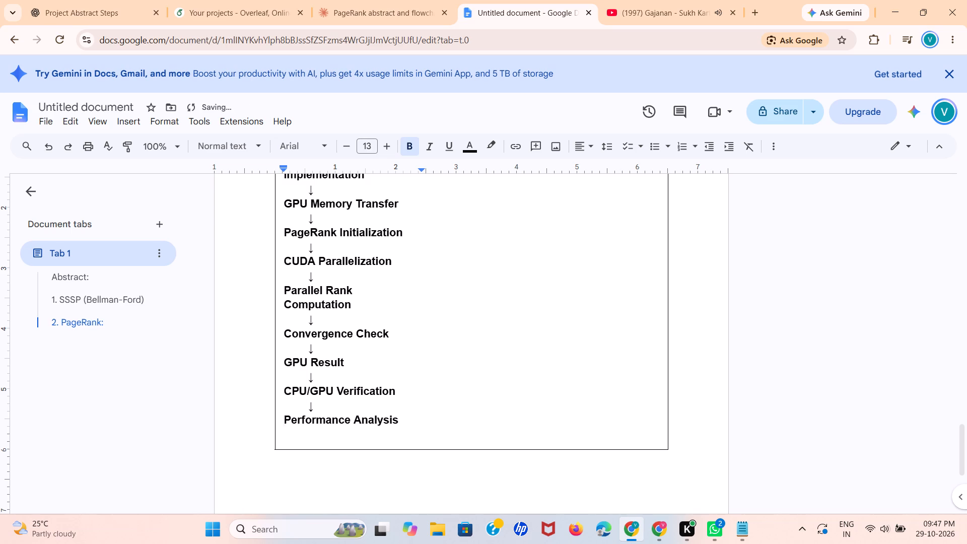
Remove the bold formatting from the whole PageRank workflow chart, from Graph Input through Performance Analysis.
scroll(313, 321, "up", 2)
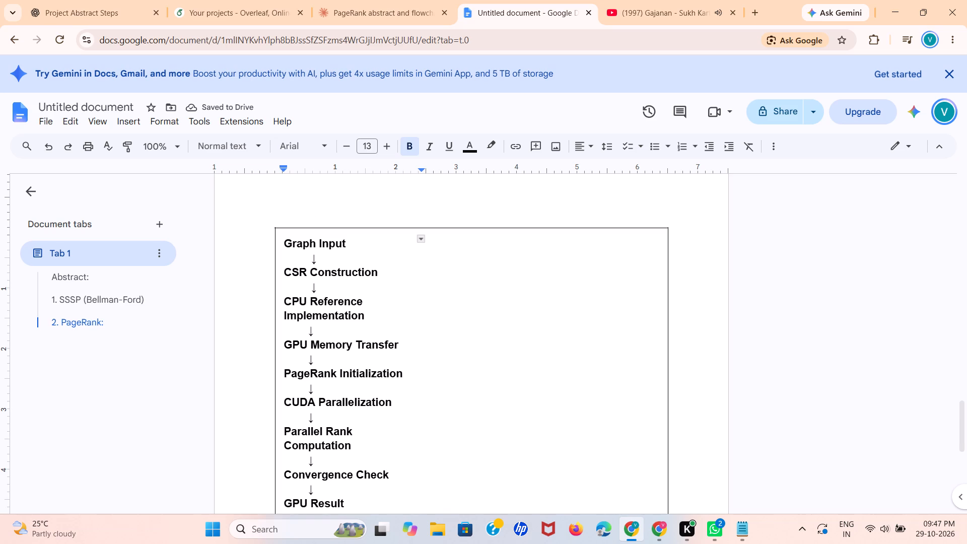
left_click_drag(287, 247, 388, 478)
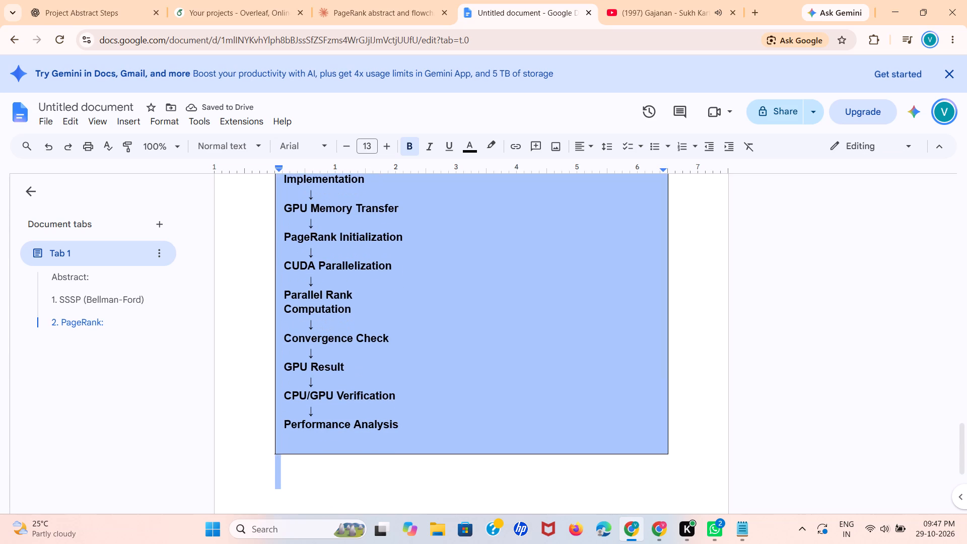
left_click_drag(388, 478, 385, 444)
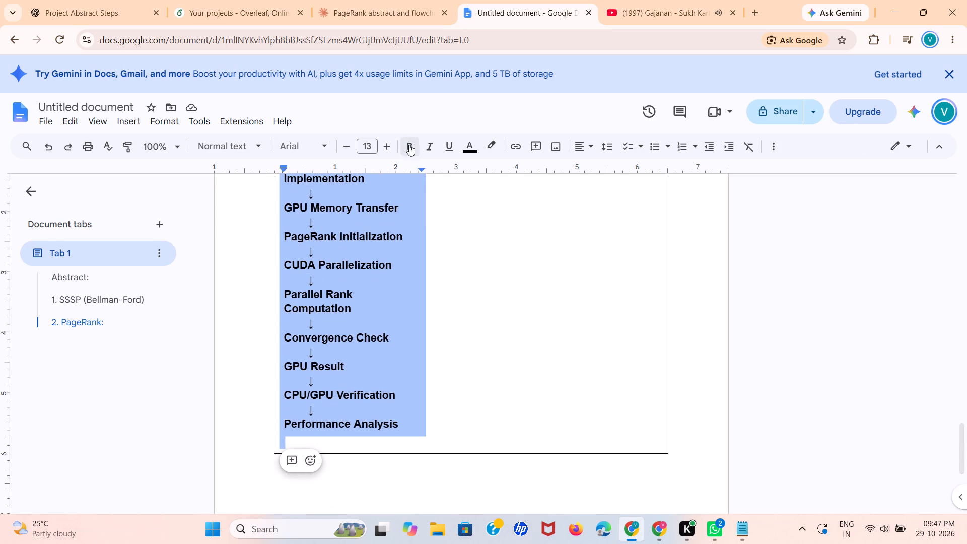
left_click(409, 145)
left_click(409, 145)
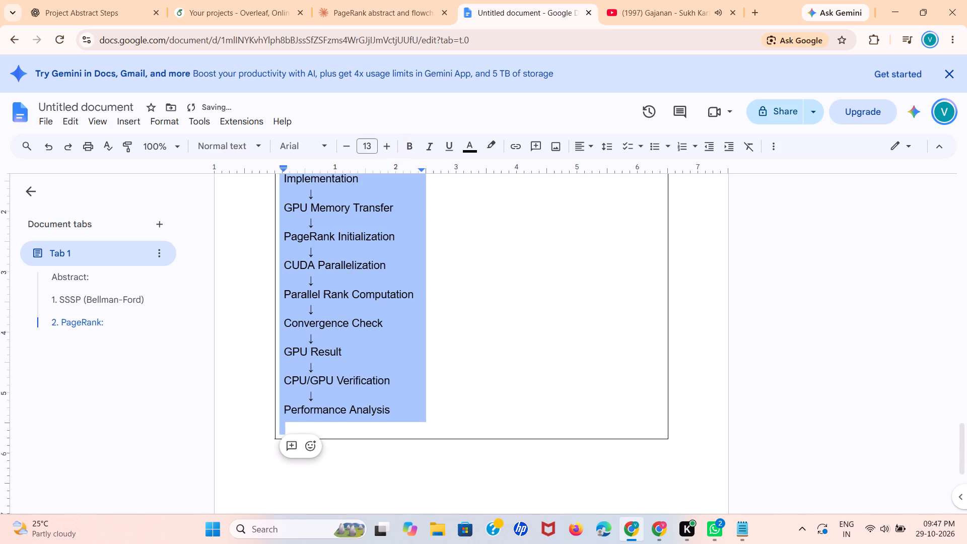
left_click(450, 269)
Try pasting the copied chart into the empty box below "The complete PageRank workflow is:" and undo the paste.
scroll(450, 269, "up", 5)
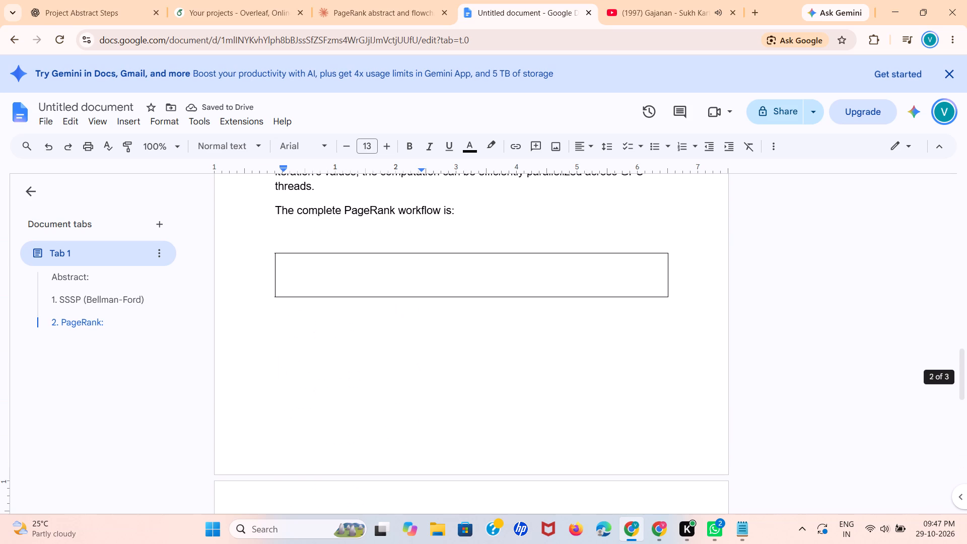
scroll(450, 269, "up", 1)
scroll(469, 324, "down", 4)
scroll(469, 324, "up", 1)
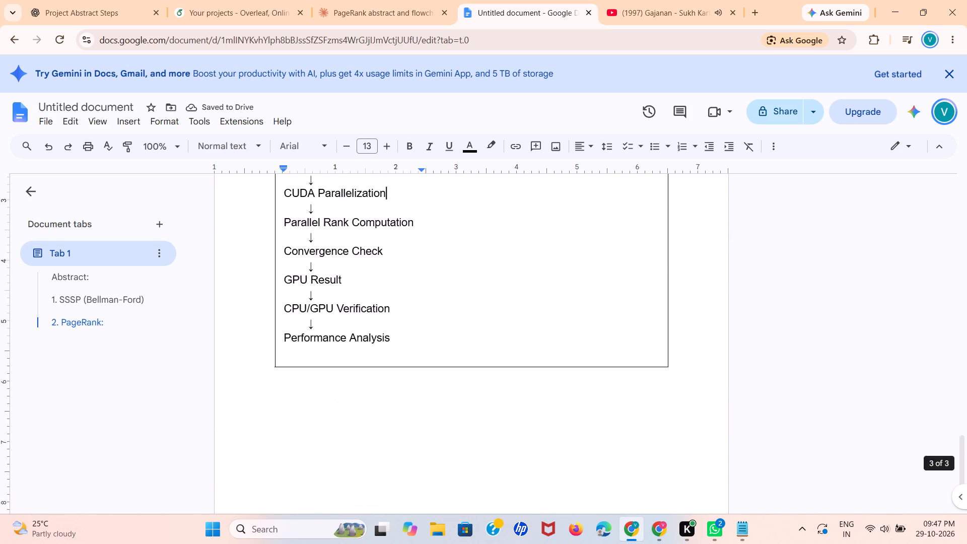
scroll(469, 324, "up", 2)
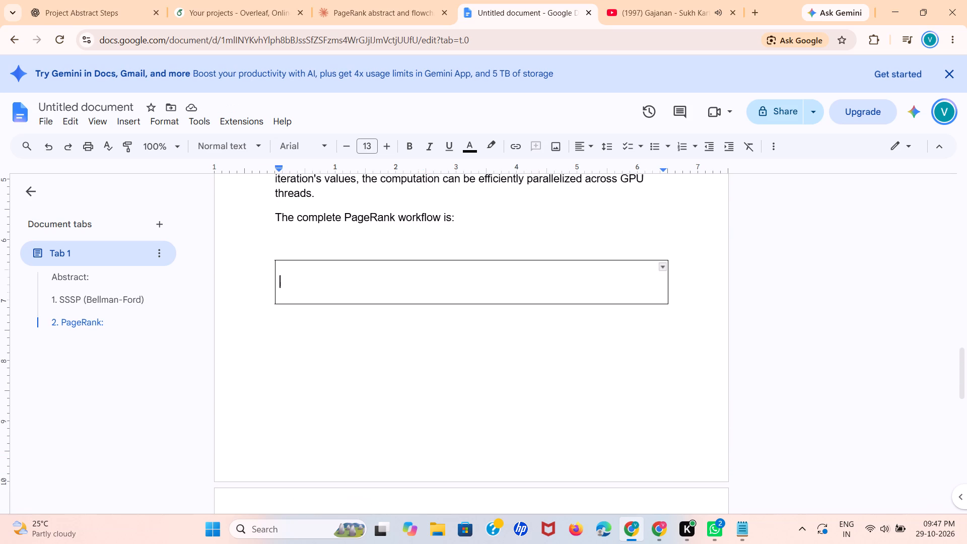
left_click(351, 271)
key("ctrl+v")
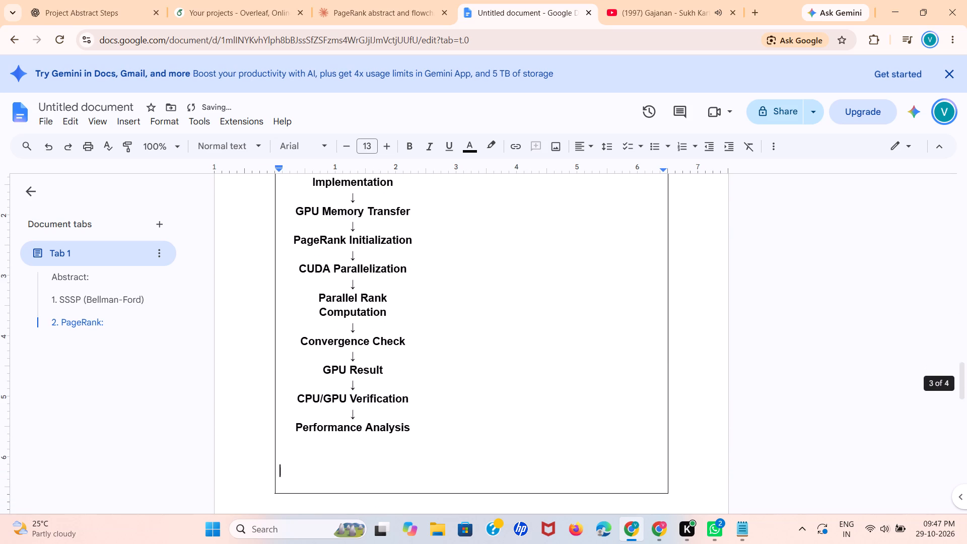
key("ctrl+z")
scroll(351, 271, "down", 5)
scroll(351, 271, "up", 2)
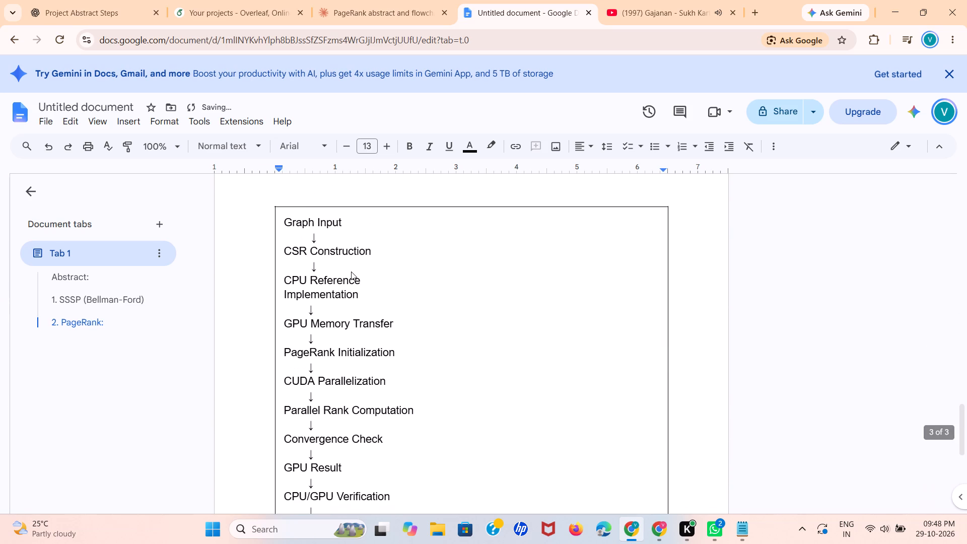
Cut the PageRank workflow chart out of its nested inner table, clear the leftovers, and paste the chart directly into the outer box.
scroll(415, 451, "down", 1)
left_click_drag(404, 440, 297, 400)
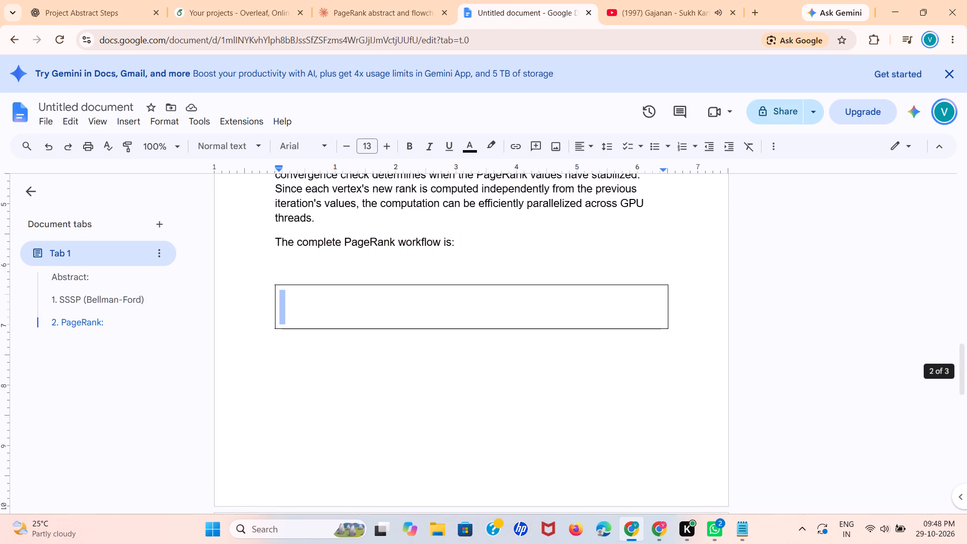
left_click_drag(297, 400, 279, 254)
key("ctrl+c")
key("ctrl+c")
key("ctrl+c")
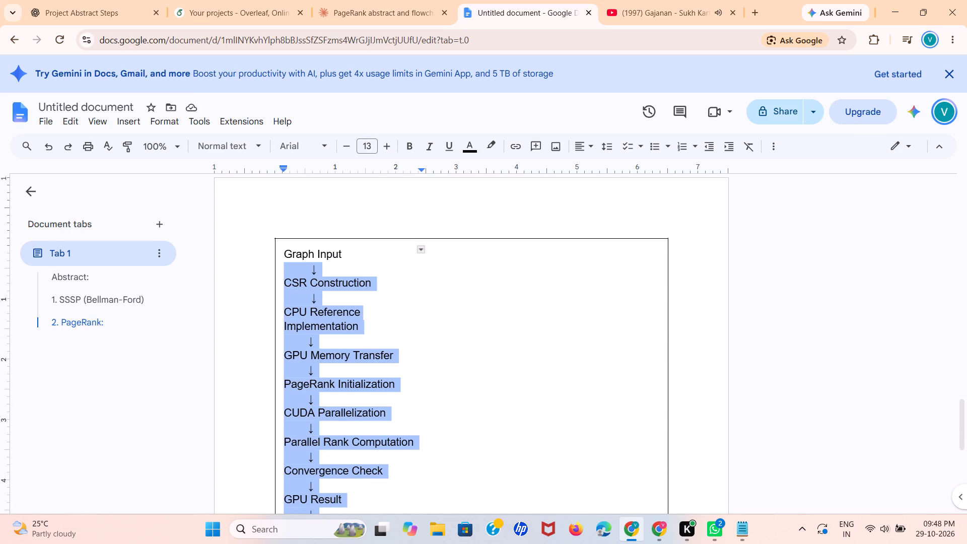
key("BackSpace")
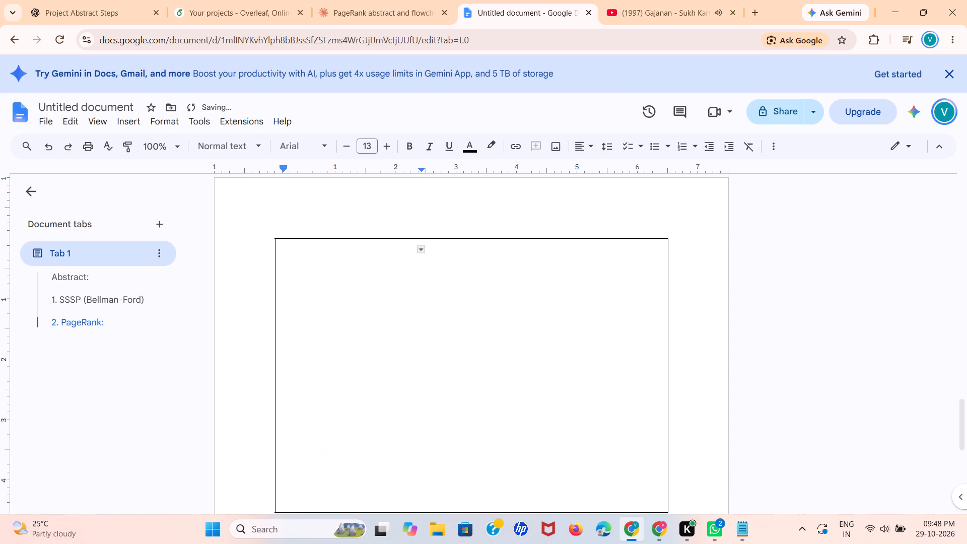
key("BackSpace")
key("BackSpace")
key("BackSpace")
left_click_drag(269, 244, 561, 463)
key("BackSpace")
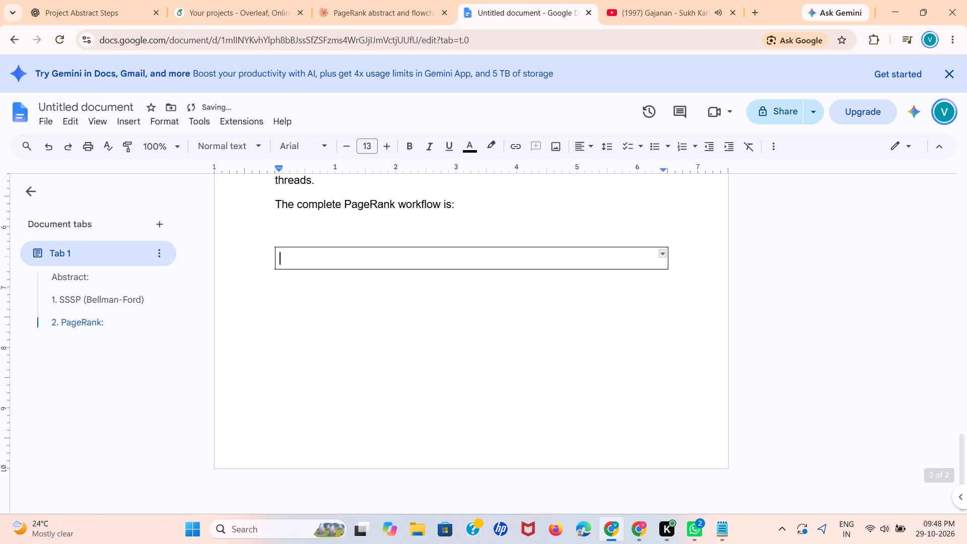
key("ctrl+v")
Delete the blank line between "The complete PageRank workflow is:" and the chart box.
scroll(489, 398, "up", 5)
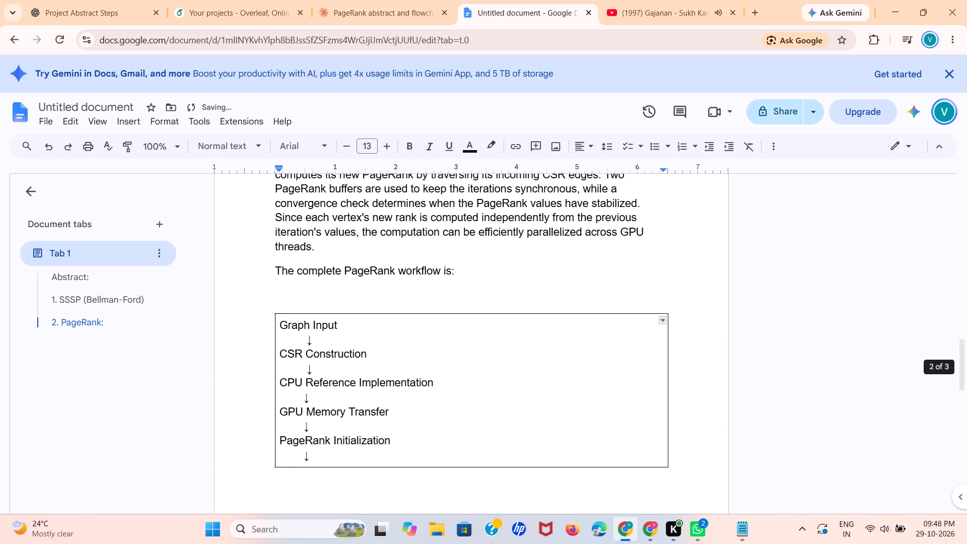
scroll(489, 398, "up", 1)
left_click(291, 300)
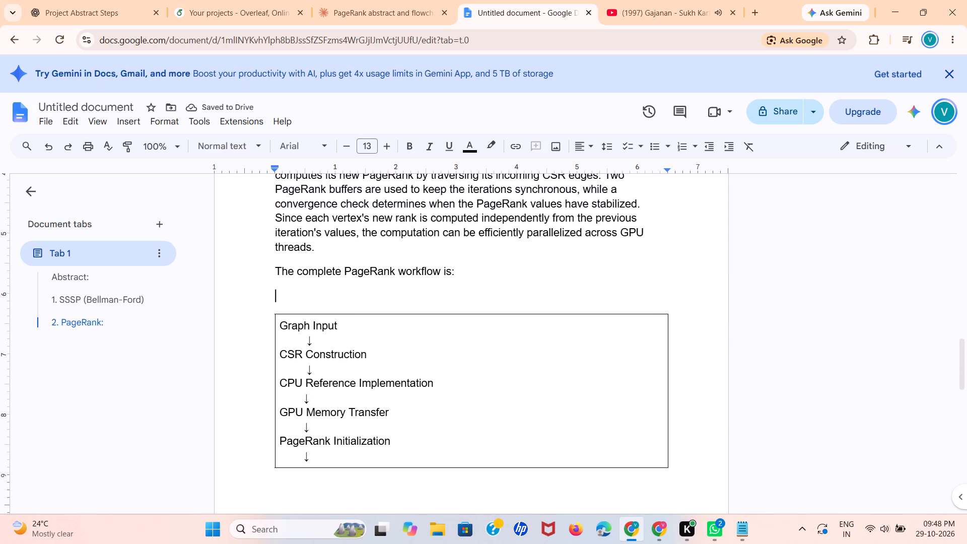
key("BackSpace")
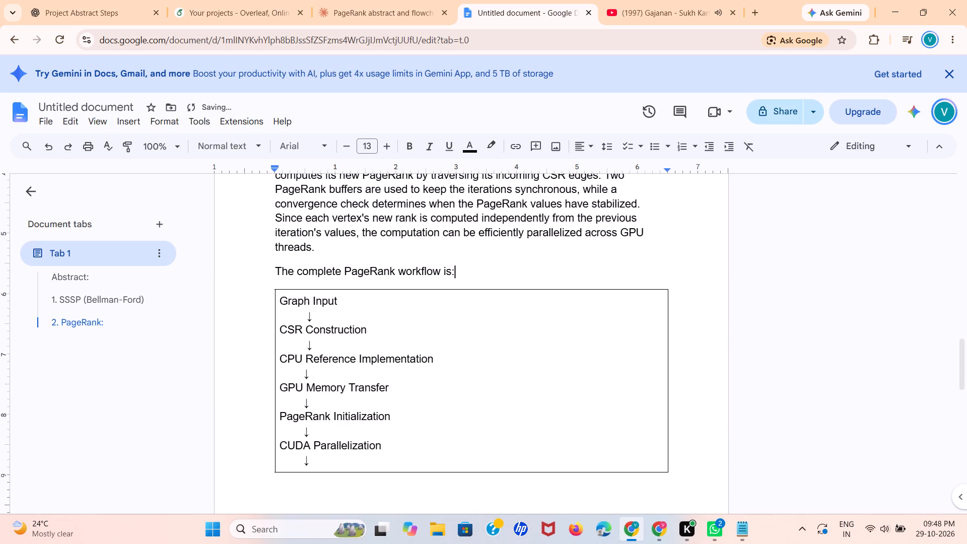
Go through the PageRank workflow chart to its end and review the layout of the PageRank, SSSP and Abstract sections.
key("Down")
key("Down")
key("Down")
key("Down")
key("Down")
key("Down")
key("Down")
key("Down")
key("Down")
key("Down")
key("Down")
key("Down")
key("Down")
key("Down")
key("Down")
key("Down")
key("Down")
key("Down")
key("Down")
key("Down")
key("Down")
key("Down")
key("Down")
key("Down")
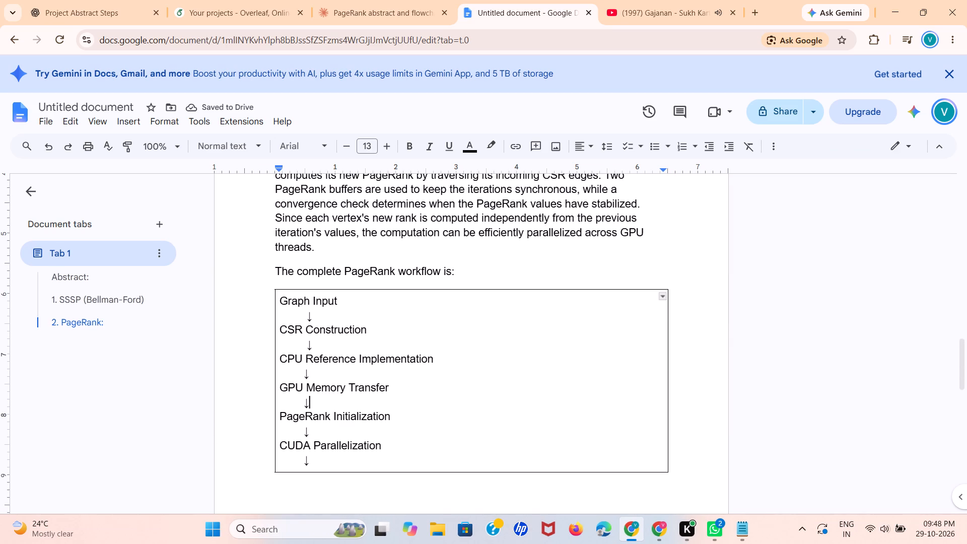
key("Down")
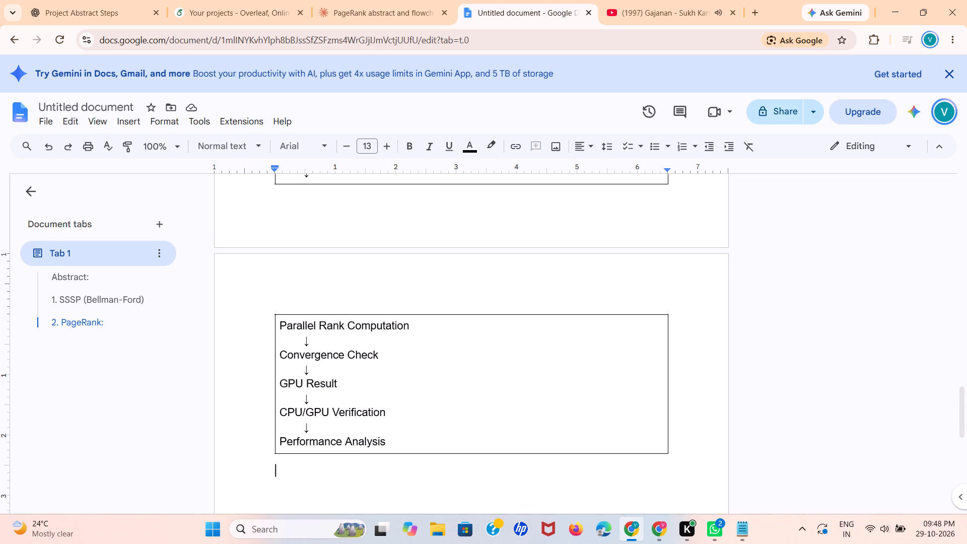
scroll(291, 300, "up", 13)
scroll(291, 300, "down", 6)
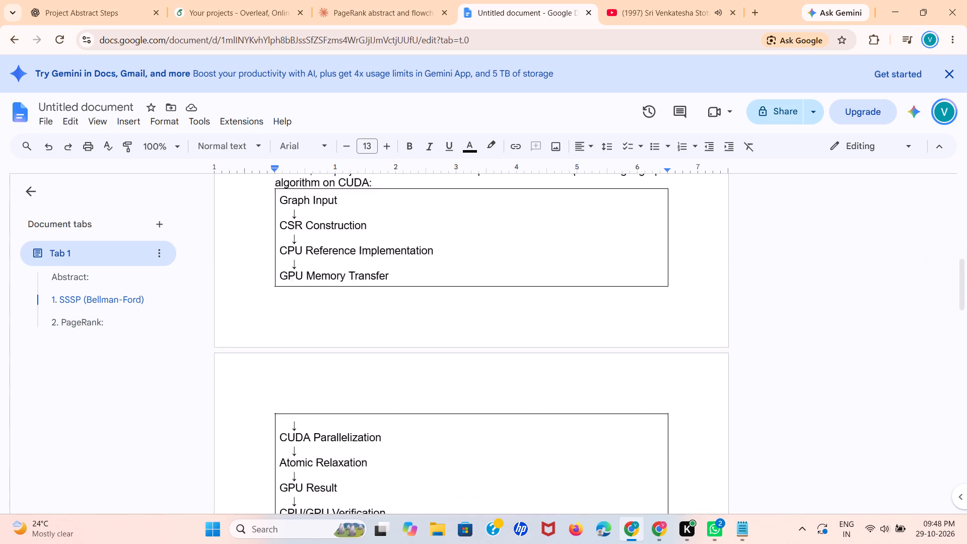
scroll(291, 300, "down", 5)
scroll(291, 300, "up", 3)
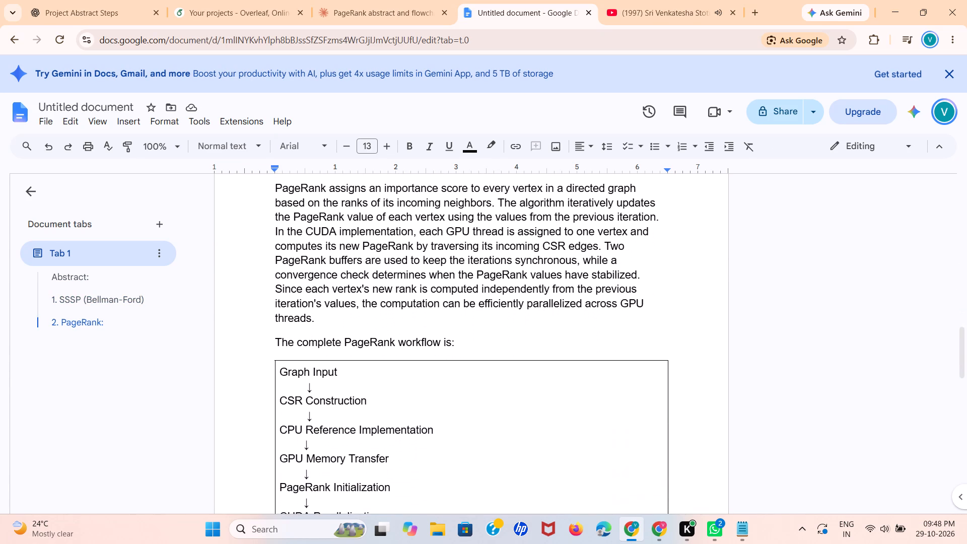
scroll(291, 300, "up", 3)
scroll(291, 300, "down", 1)
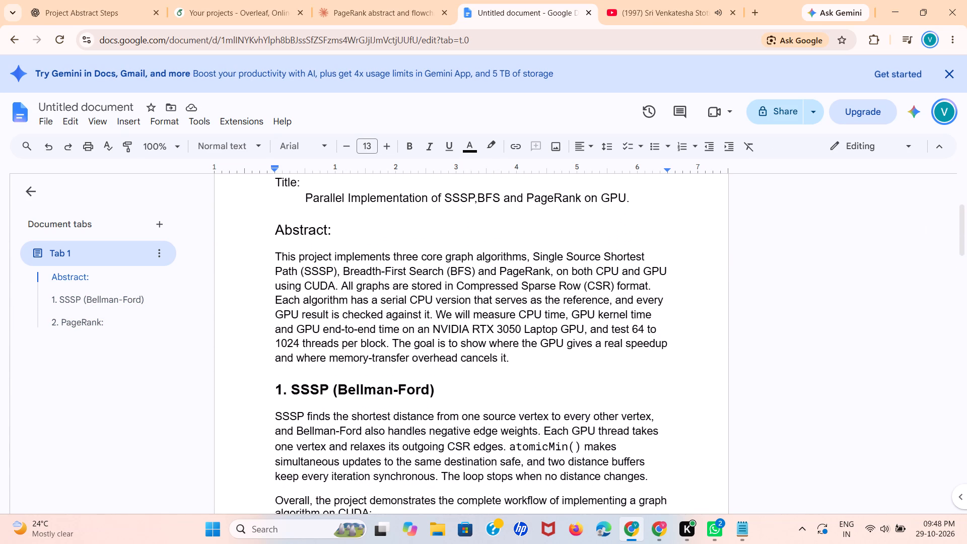
scroll(291, 300, "down", 12)
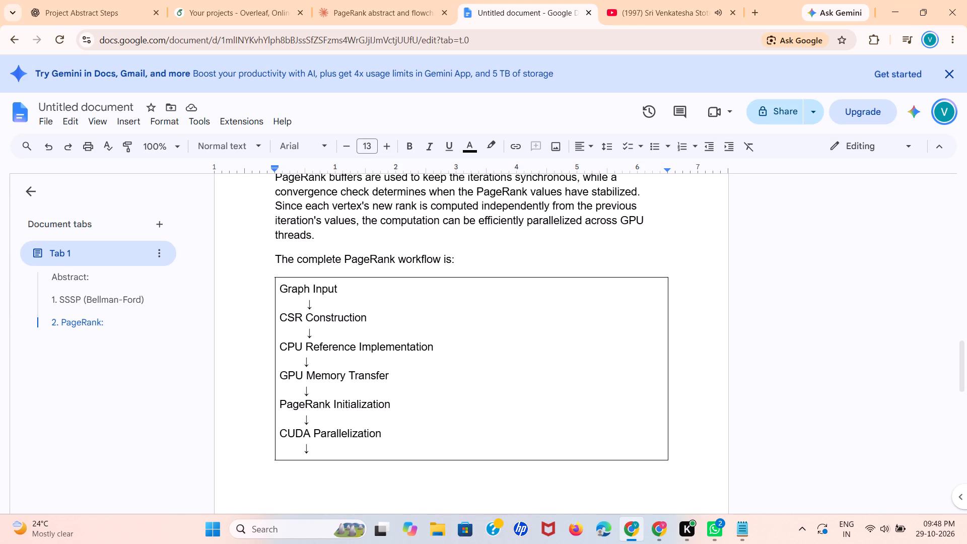
scroll(291, 300, "up", 1)
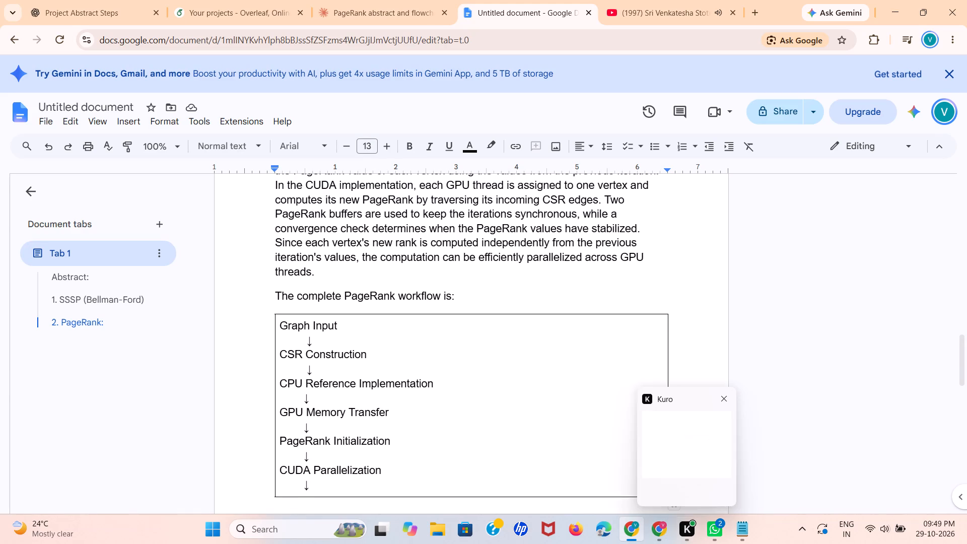
scroll(531, 431, "down", 9)
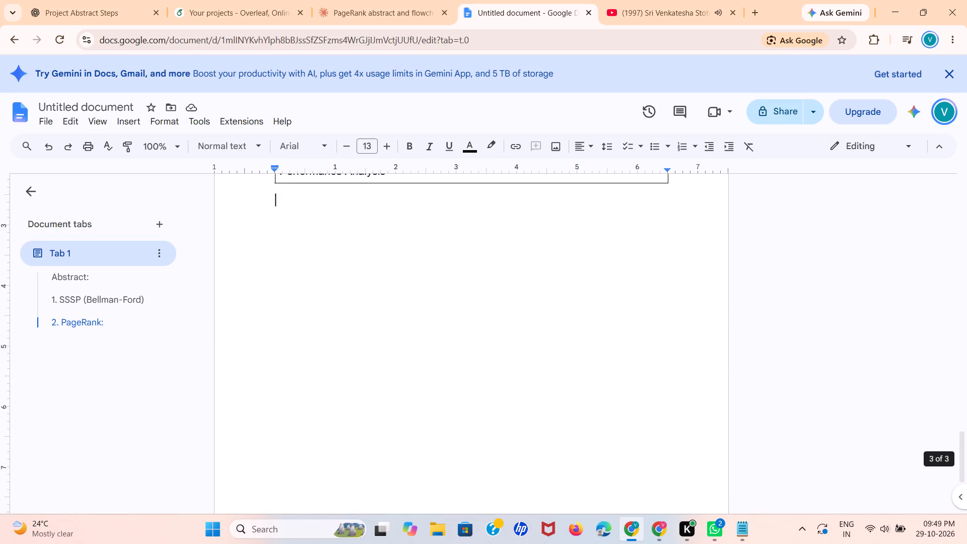
scroll(531, 431, "up", 1)
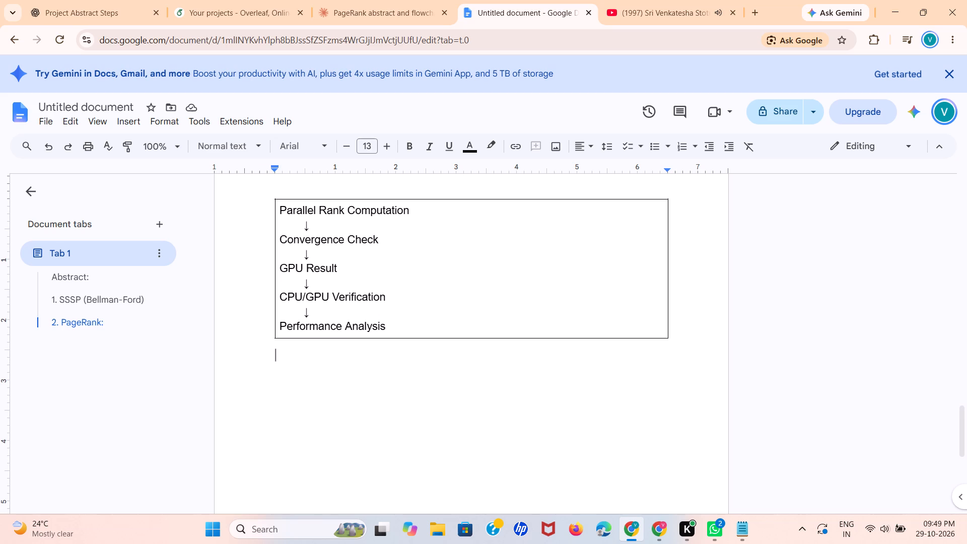
scroll(531, 431, "up", 12)
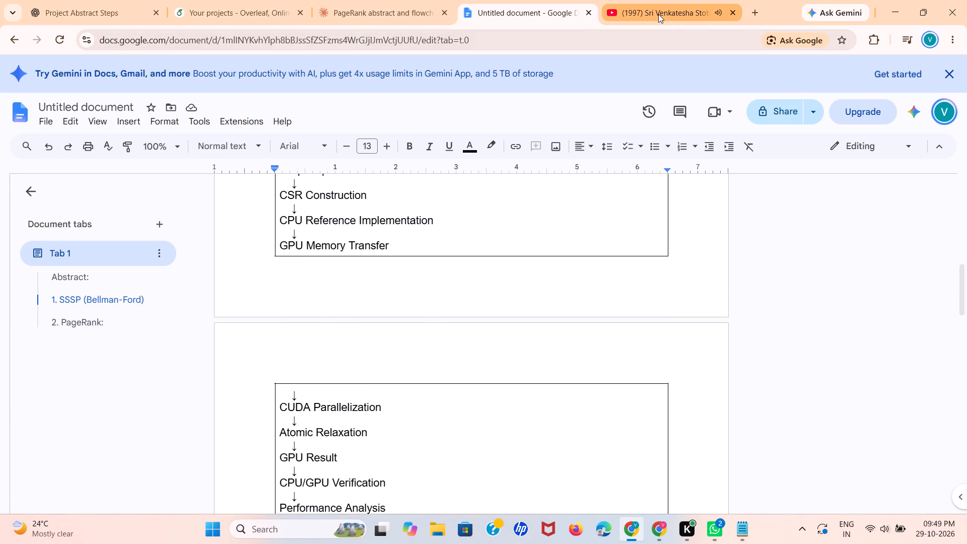
Switch to the YouTube tab, pause the video, and move the tab into its own minimised window.
left_click(658, 14)
left_click(473, 267)
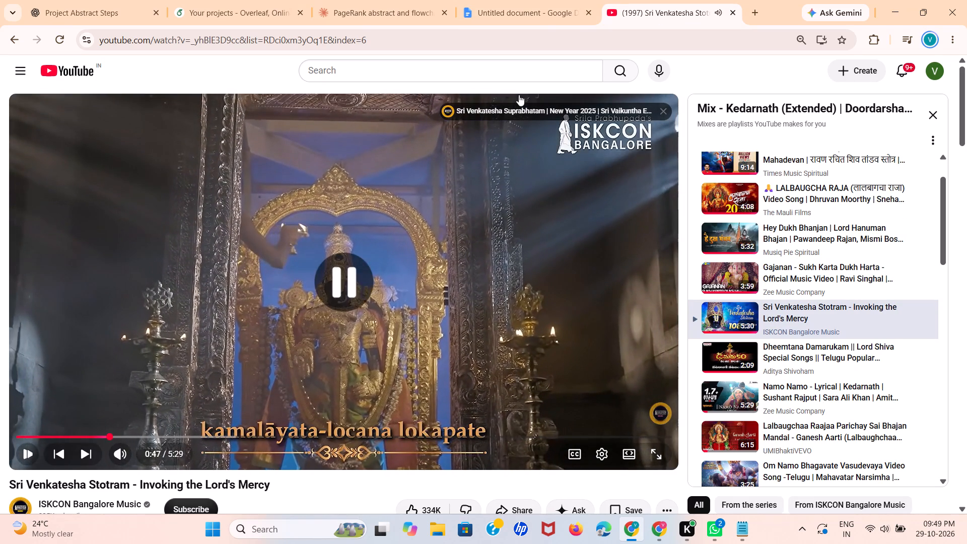
left_click(528, 17)
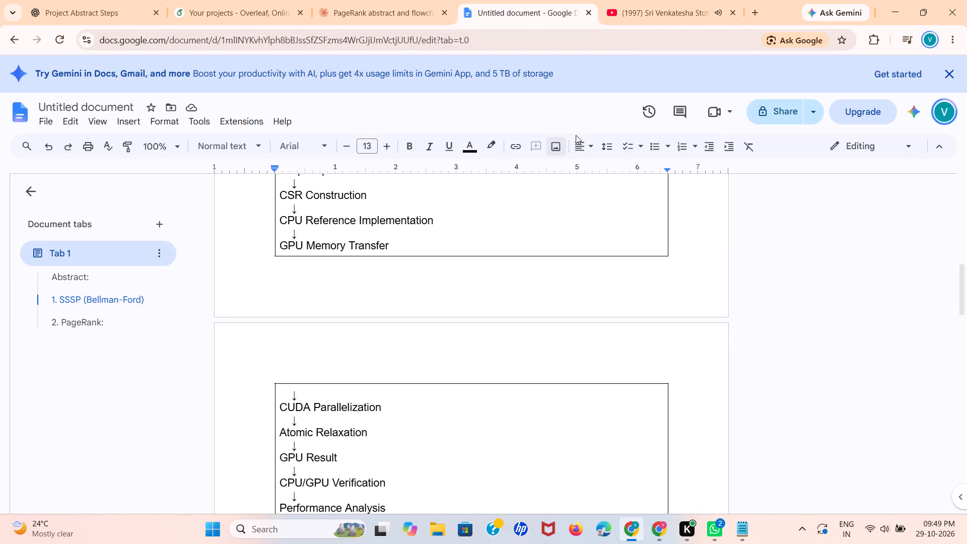
left_click_drag(653, 9, 688, 236)
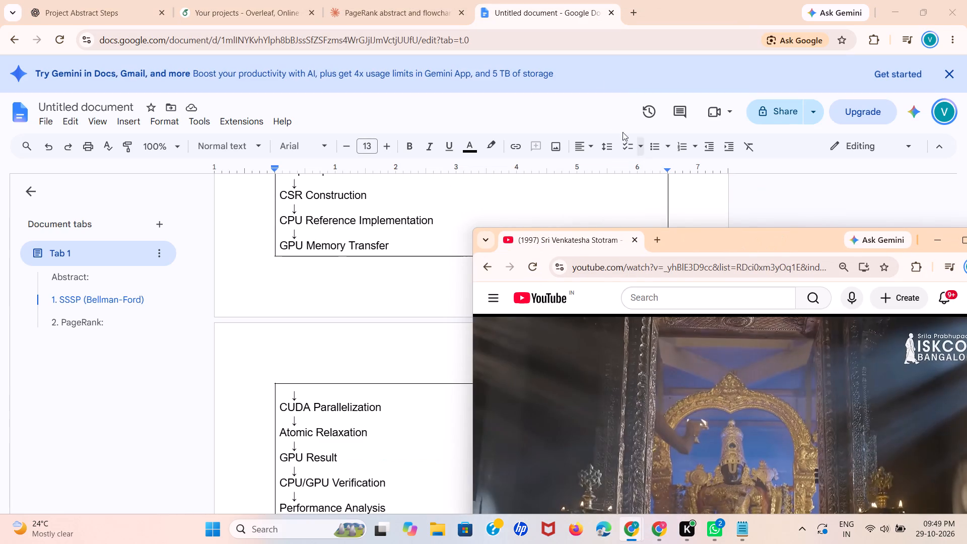
left_click(941, 240)
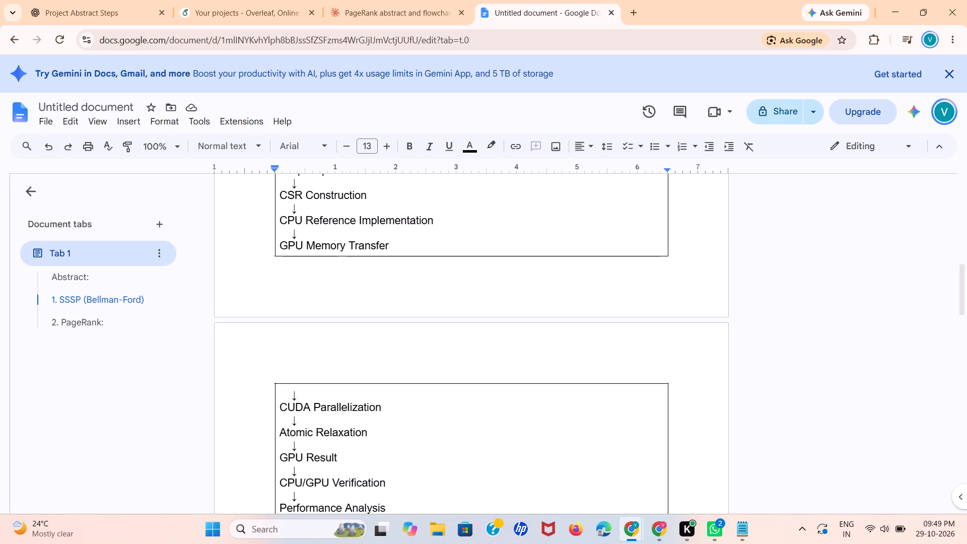
Read the document's opening and the Abstract paragraph, checking the NVIDIA RTX 3050 mention.
scroll(579, 319, "up", 10)
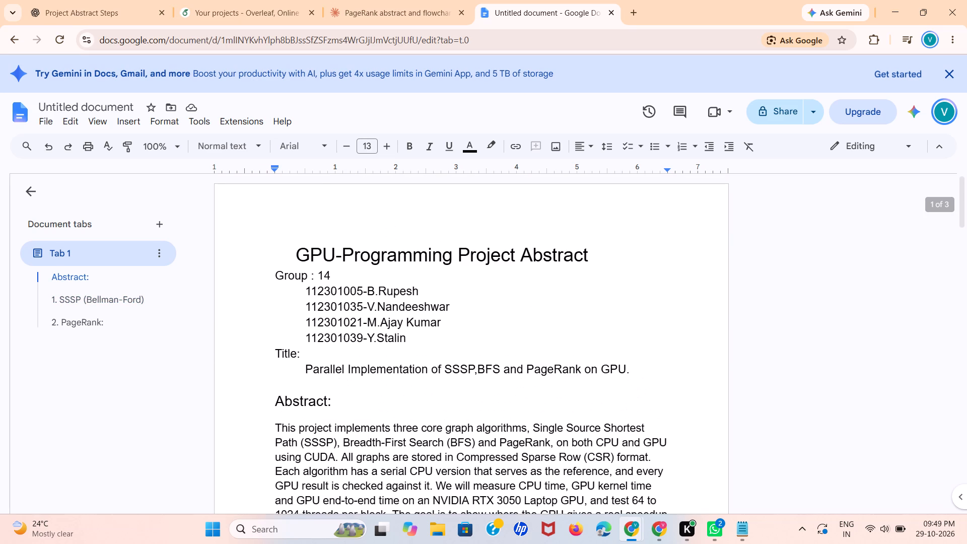
scroll(579, 319, "down", 1)
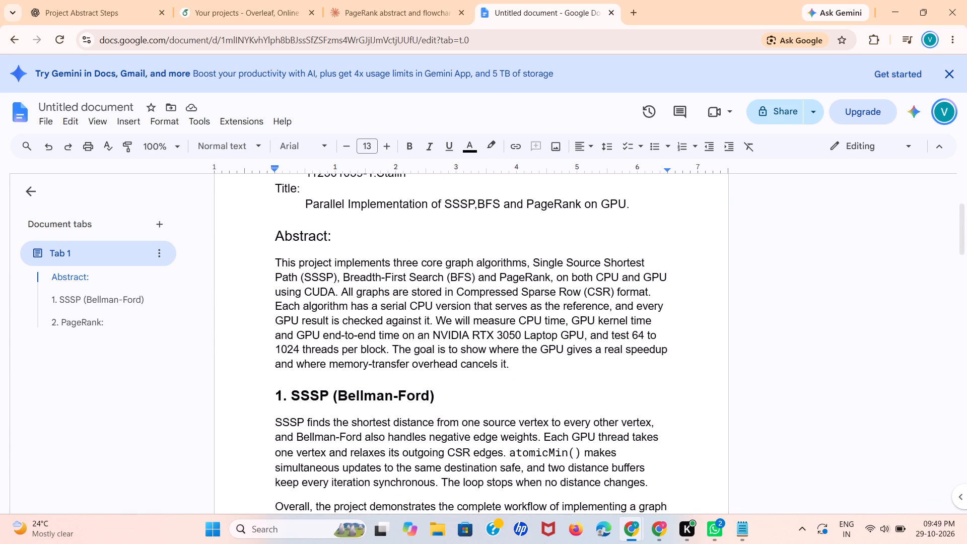
scroll(579, 319, "down", 1)
left_click(517, 330)
left_click_drag(521, 332, 429, 332)
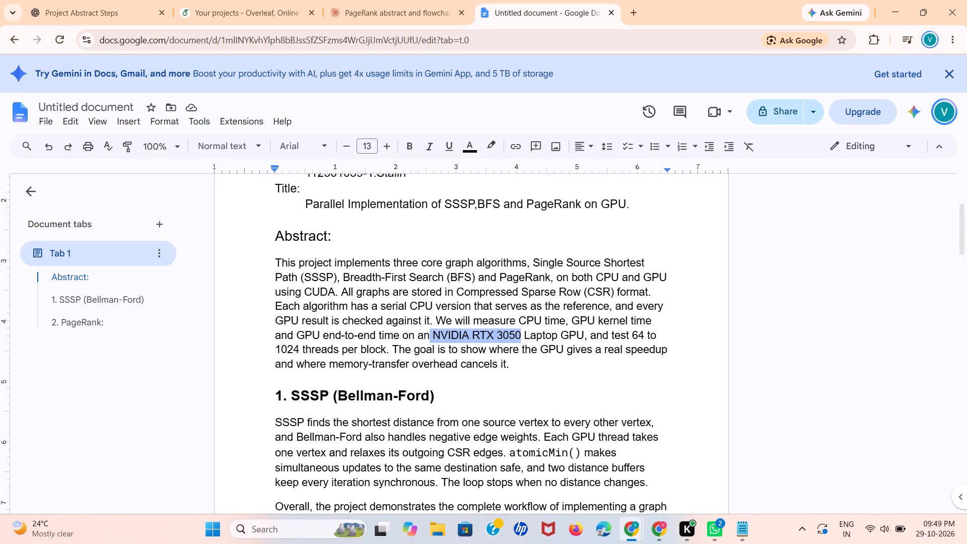
left_click_drag(429, 332, 432, 334)
left_click(506, 386)
Review the SSSP (Bellman-Ford) and PageRank sections with their workflow charts through to the end of the document.
scroll(506, 386, "down", 1)
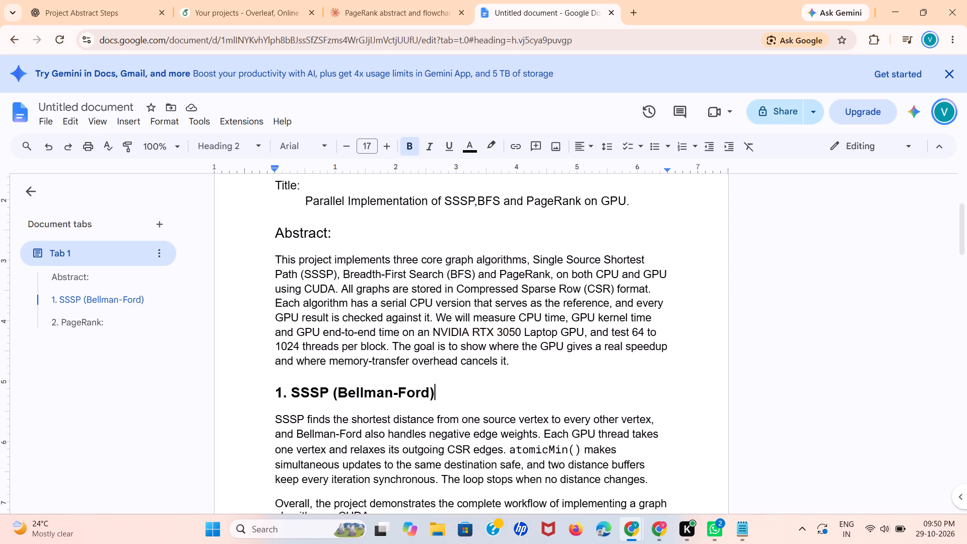
scroll(506, 386, "down", 7)
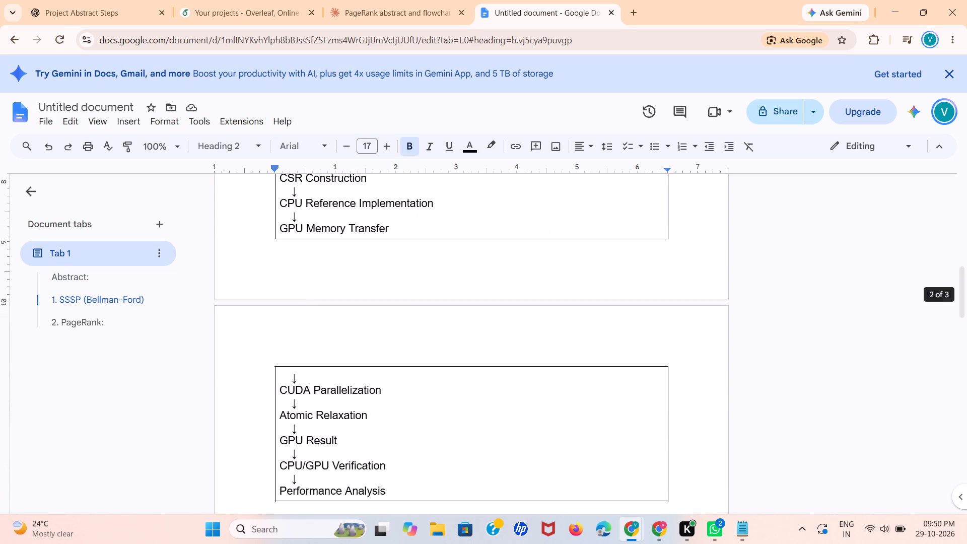
scroll(506, 386, "down", 5)
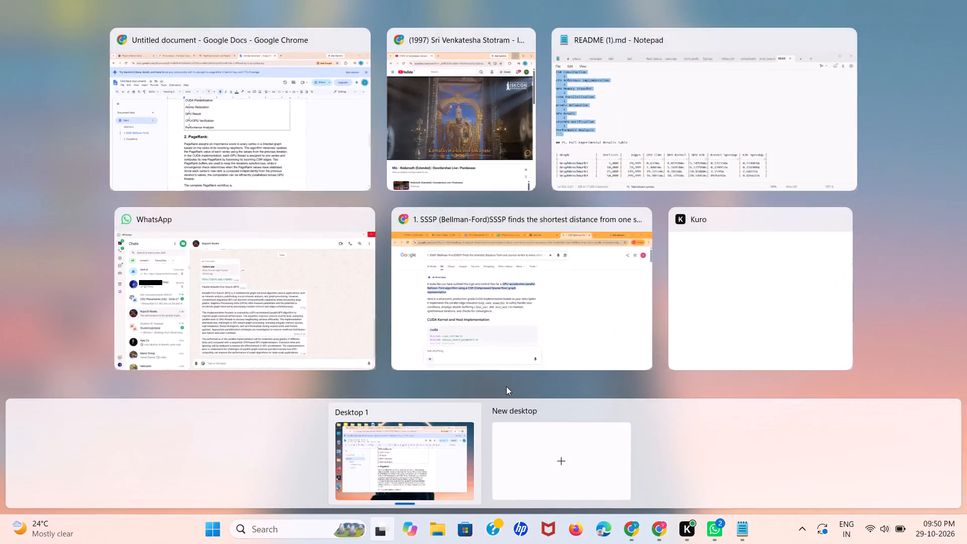
scroll(447, 330, "down", 2)
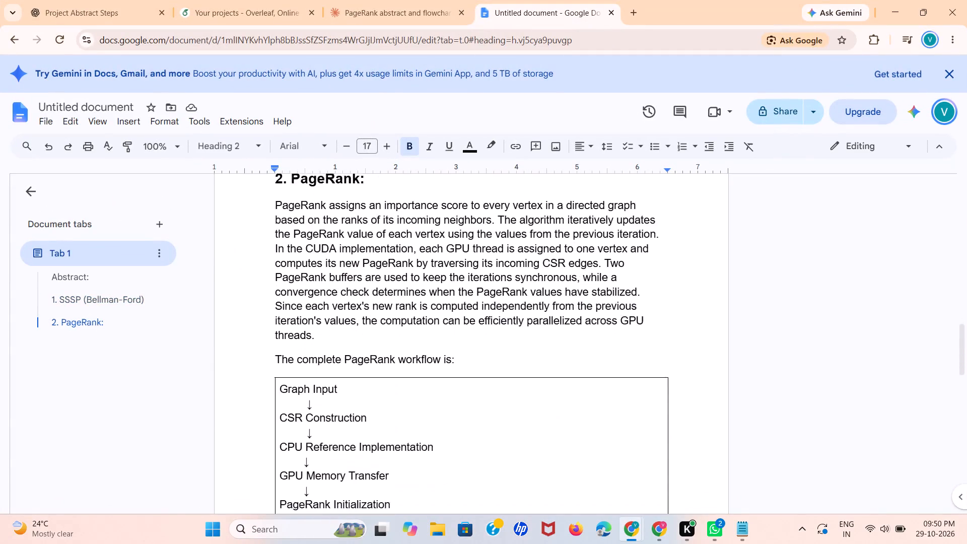
scroll(447, 330, "down", 7)
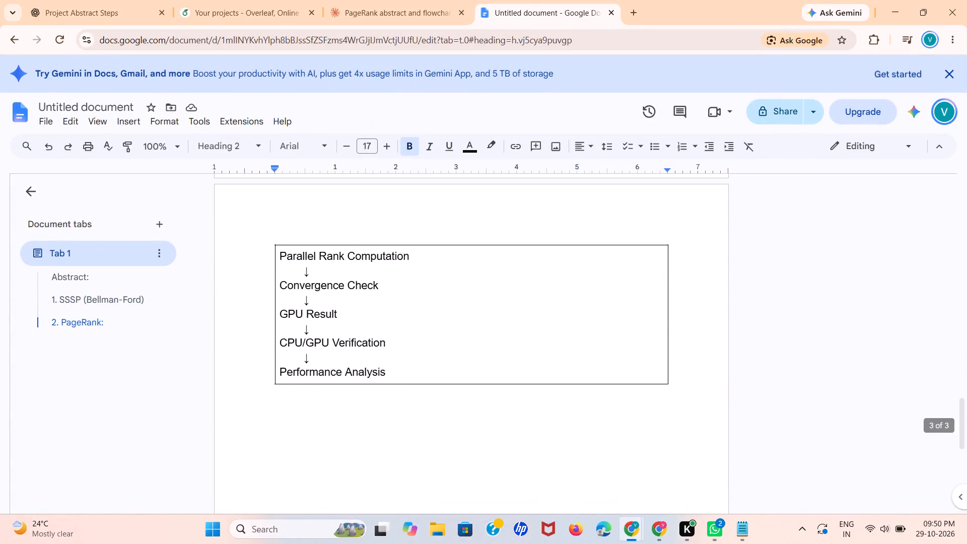
scroll(447, 330, "down", 4)
Reread the PageRank description and examine how its workflow chart splits across the pages.
scroll(417, 339, "up", 3)
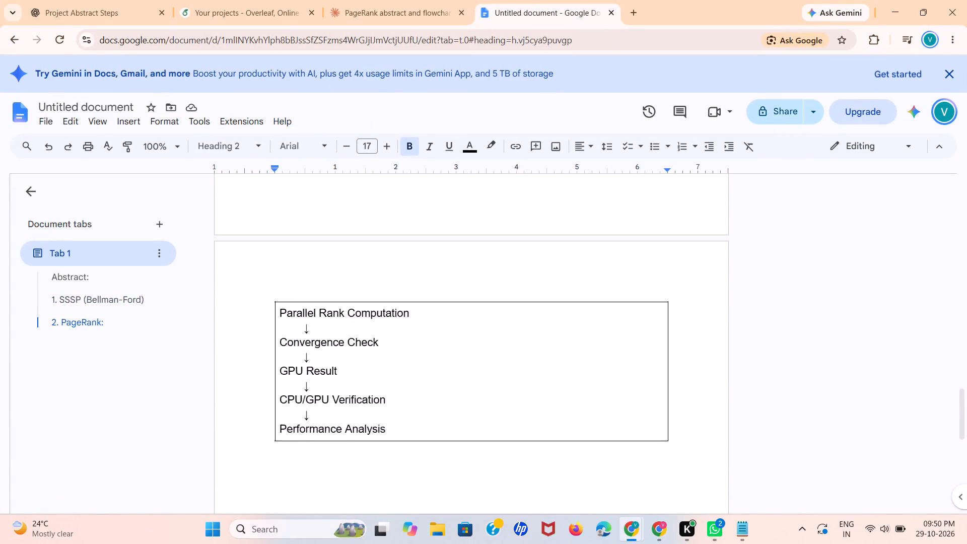
scroll(417, 339, "up", 7)
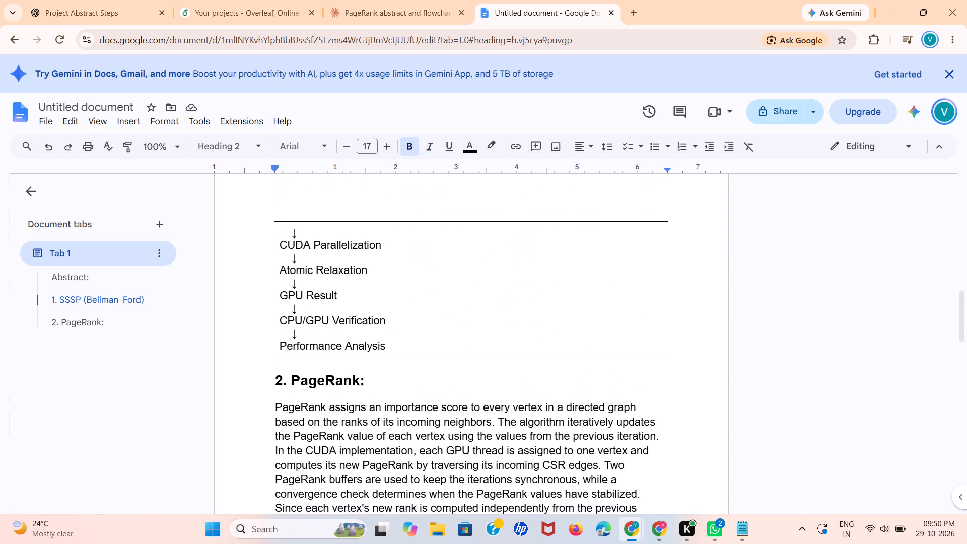
scroll(417, 339, "down", 1)
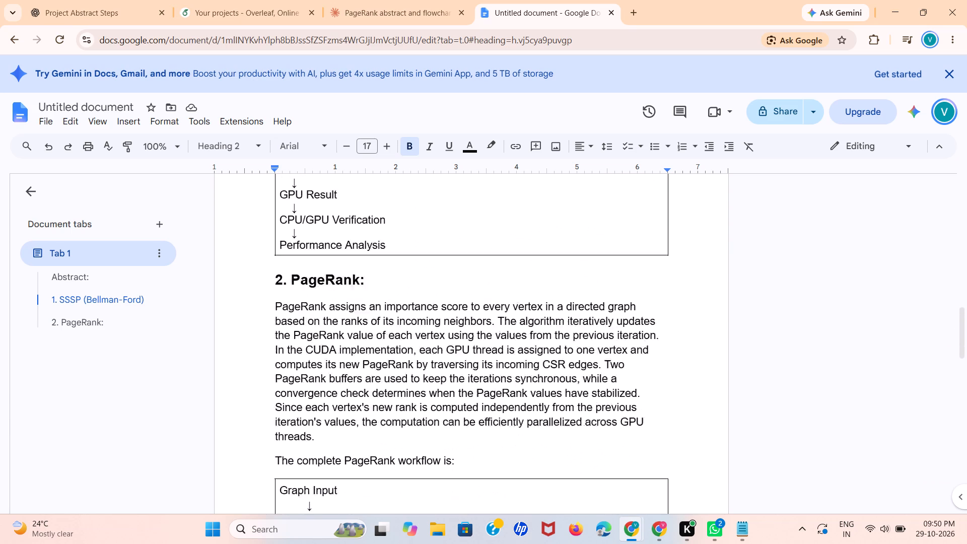
scroll(417, 339, "down", 2)
scroll(417, 339, "up", 2)
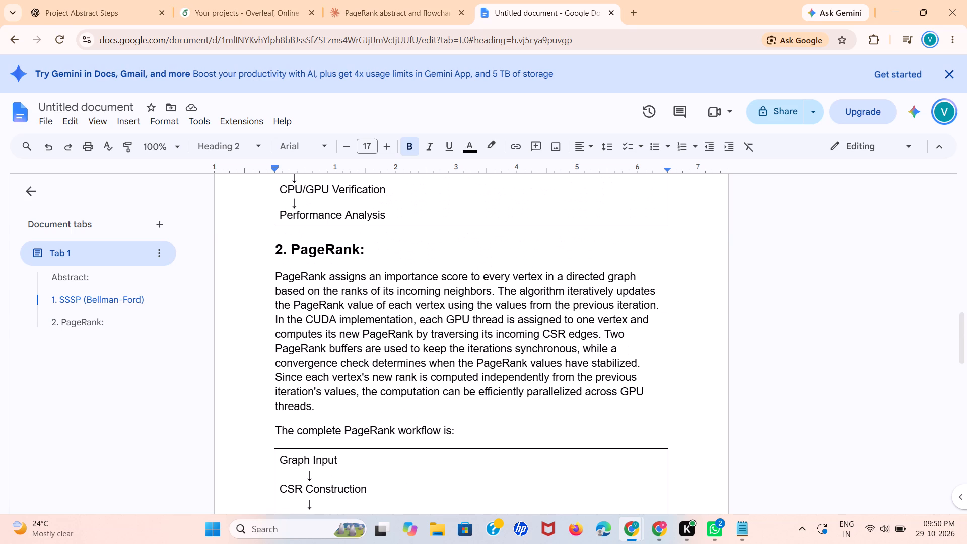
scroll(417, 339, "down", 6)
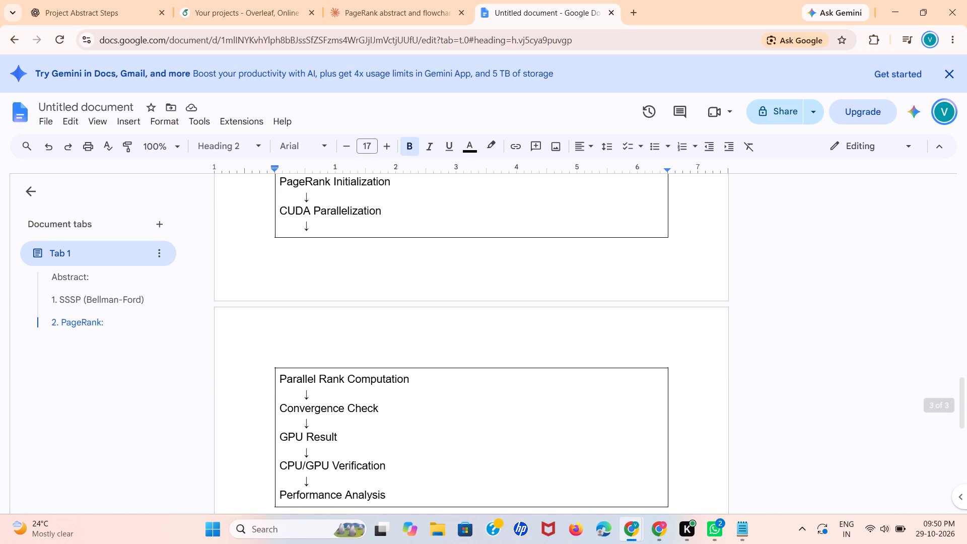
scroll(417, 339, "up", 6)
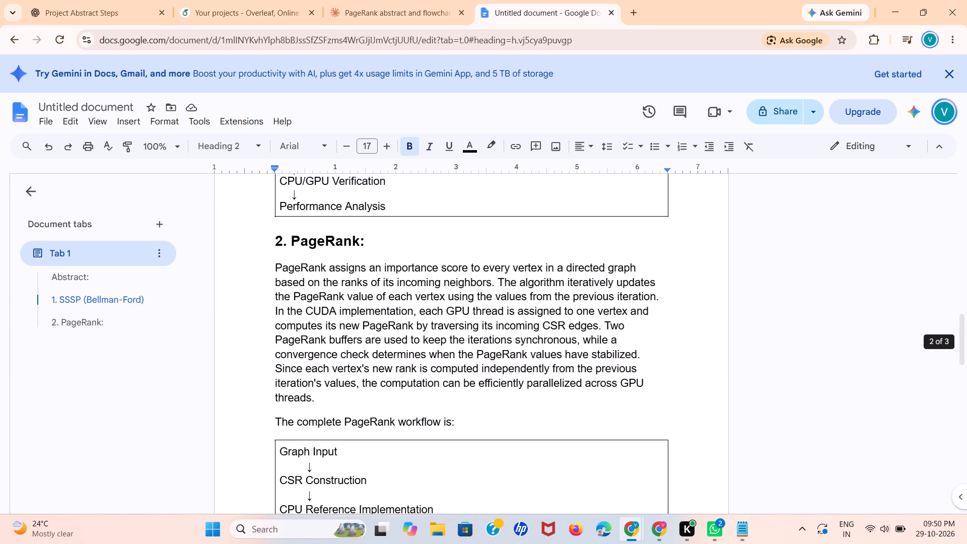
Check the whole document again from the title and Abstract through the SSSP chart to the PageRank workflow chart.
scroll(417, 339, "up", 12)
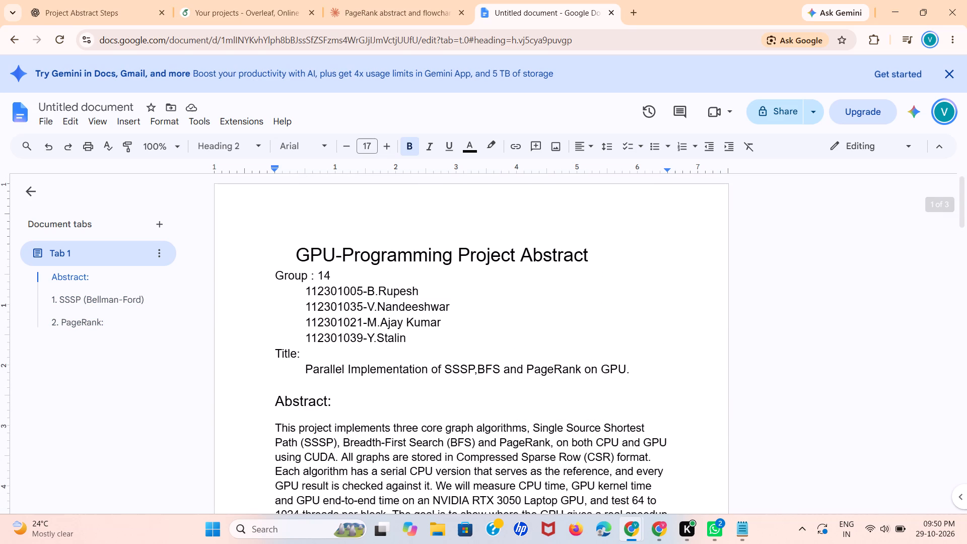
scroll(417, 339, "up", 2)
scroll(417, 339, "down", 13)
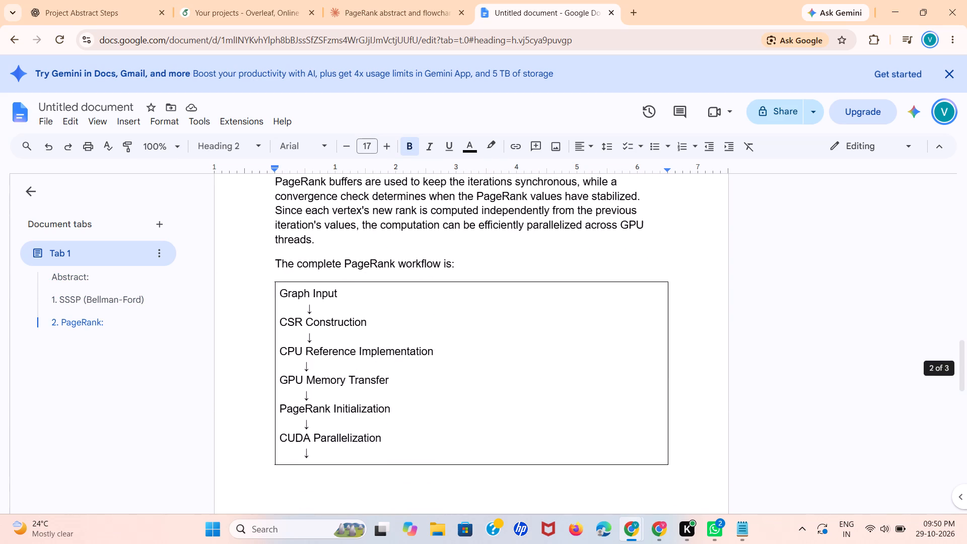
scroll(417, 339, "down", 4)
scroll(417, 339, "up", 7)
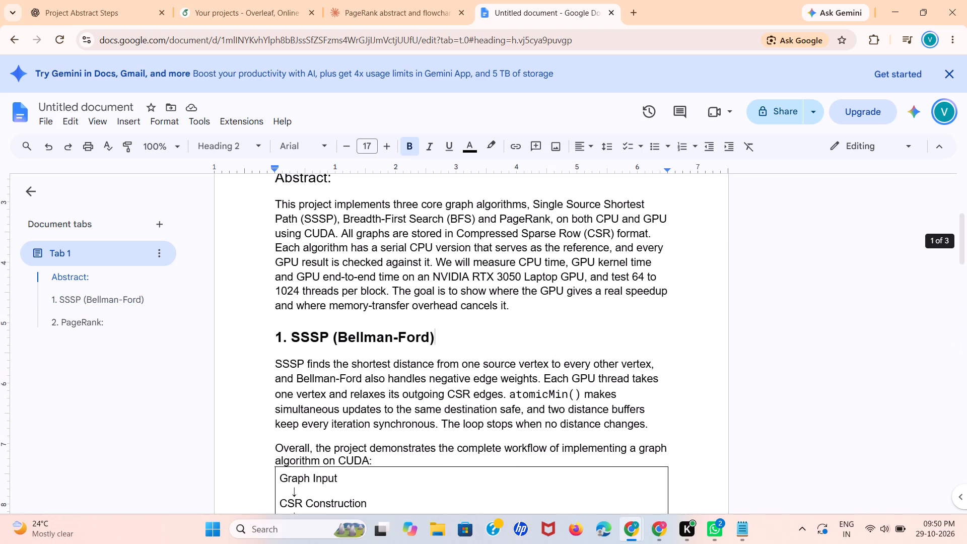
scroll(417, 339, "up", 2)
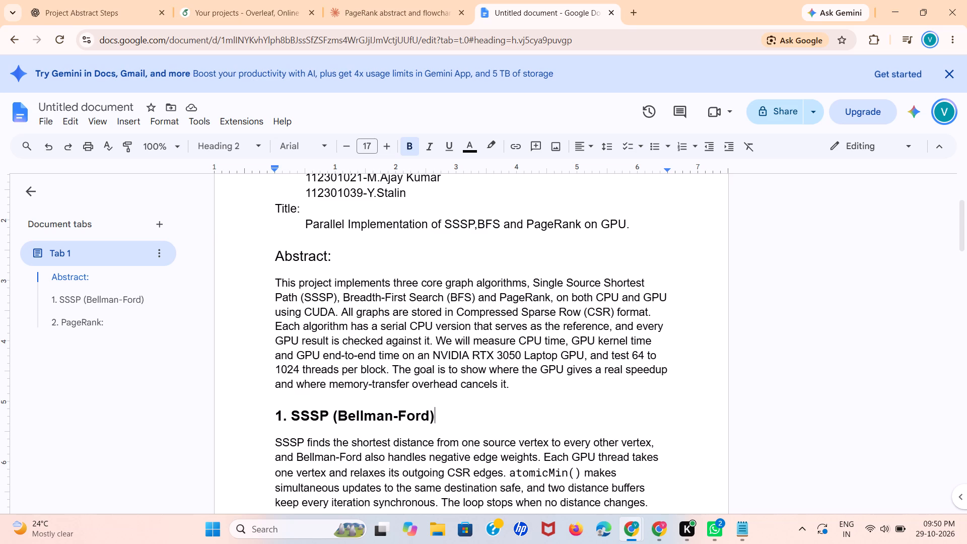
scroll(417, 339, "down", 6)
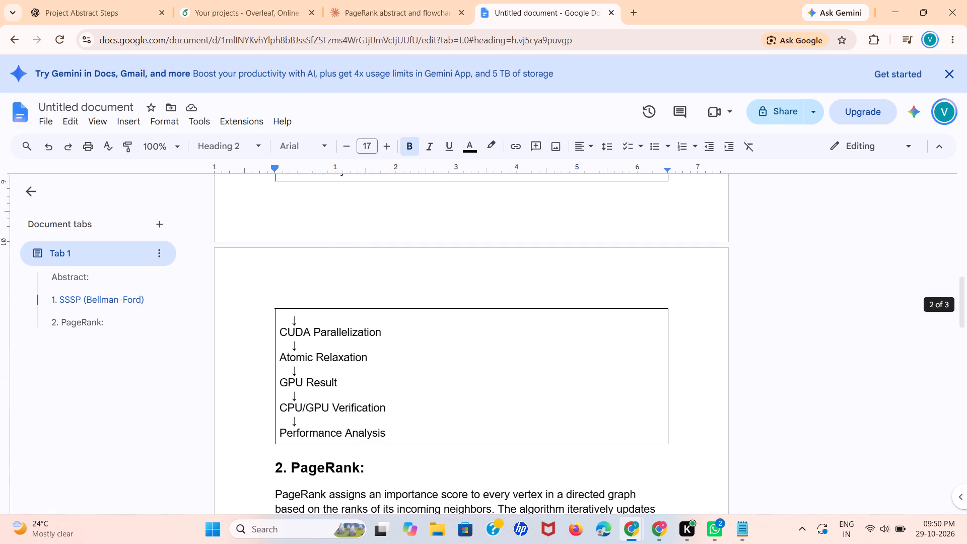
scroll(417, 339, "down", 4)
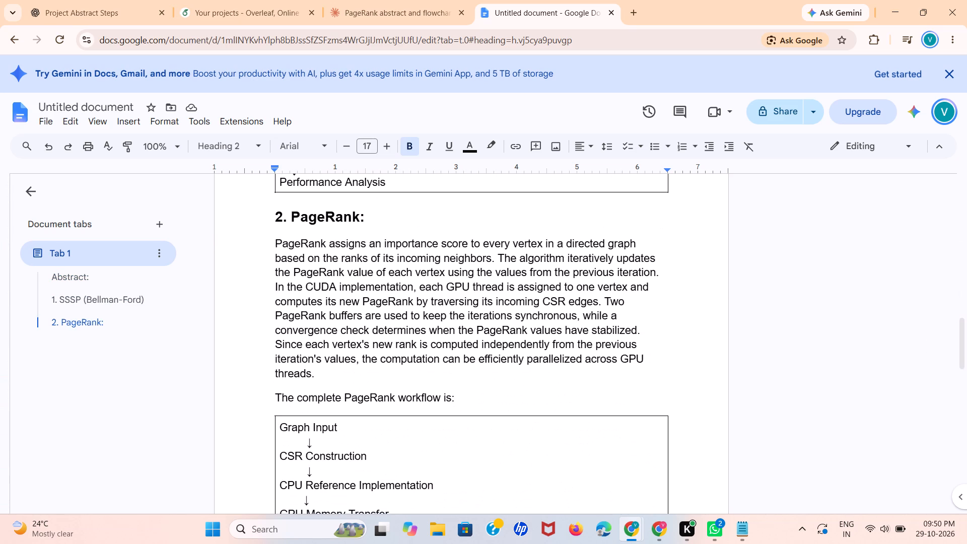
scroll(417, 339, "down", 1)
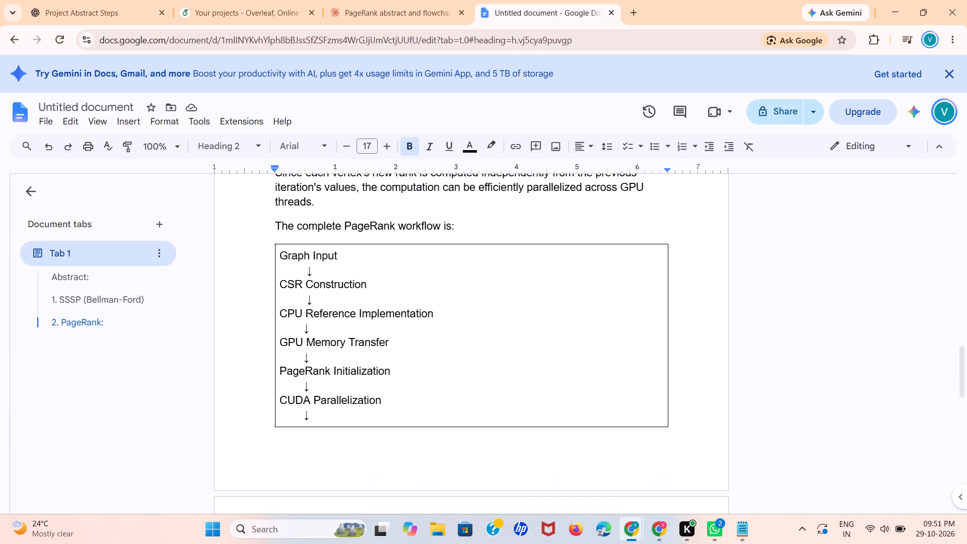